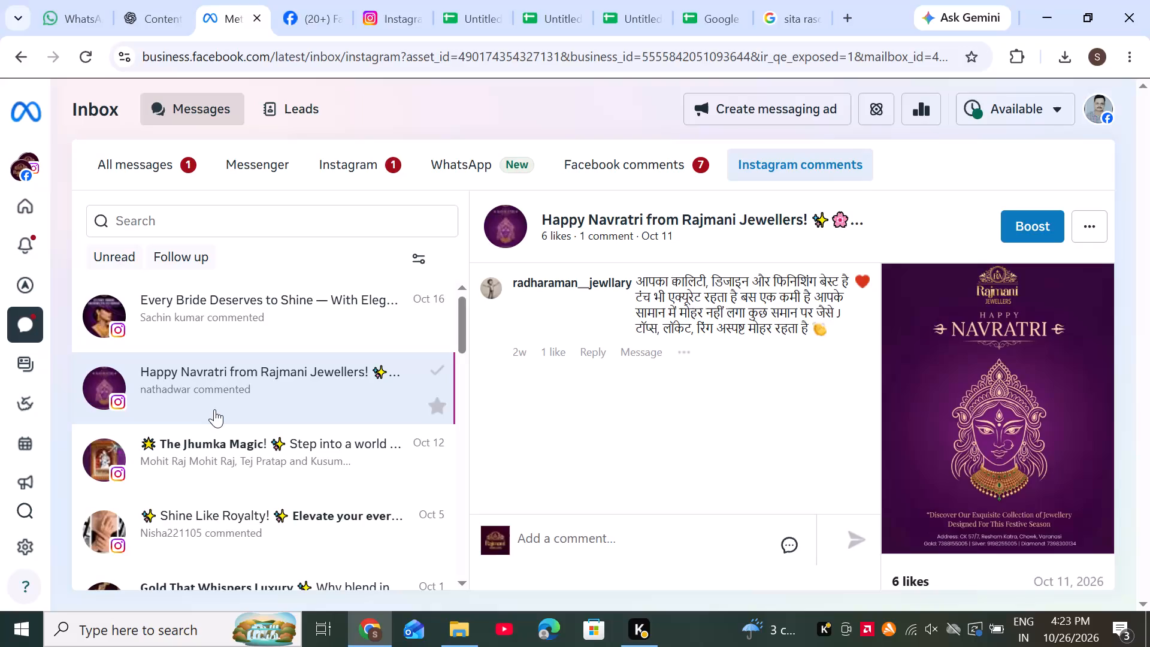
# Look through the older posts in the Instagram comments list of the inbox.
pyautogui.scroll(-4, 207, 413)
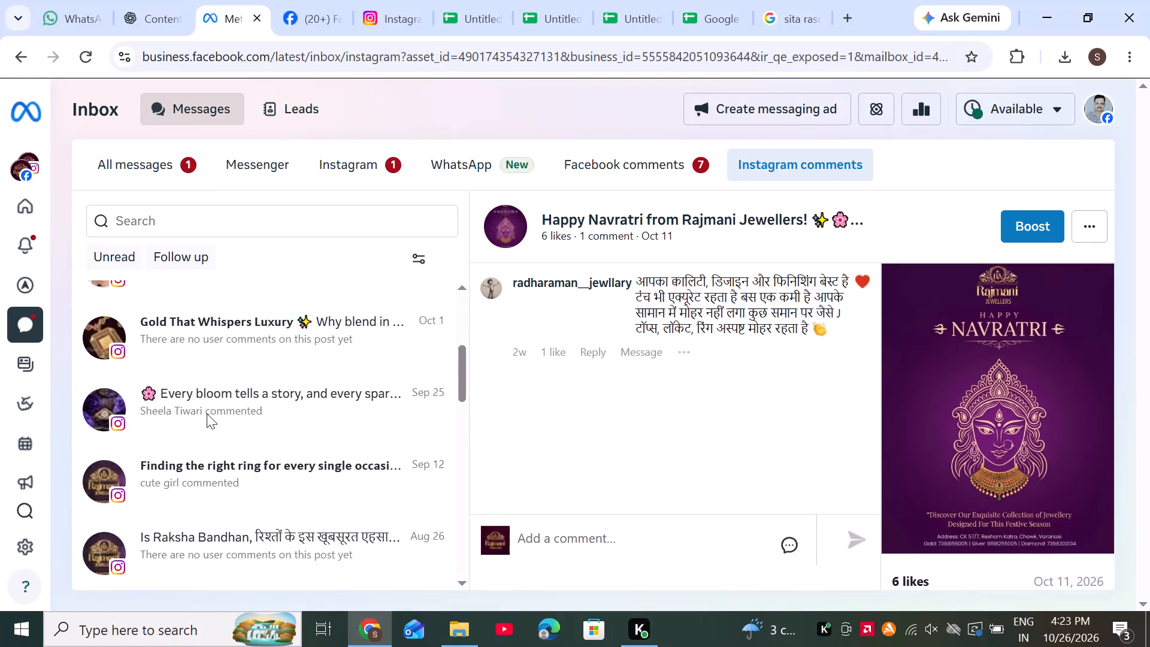
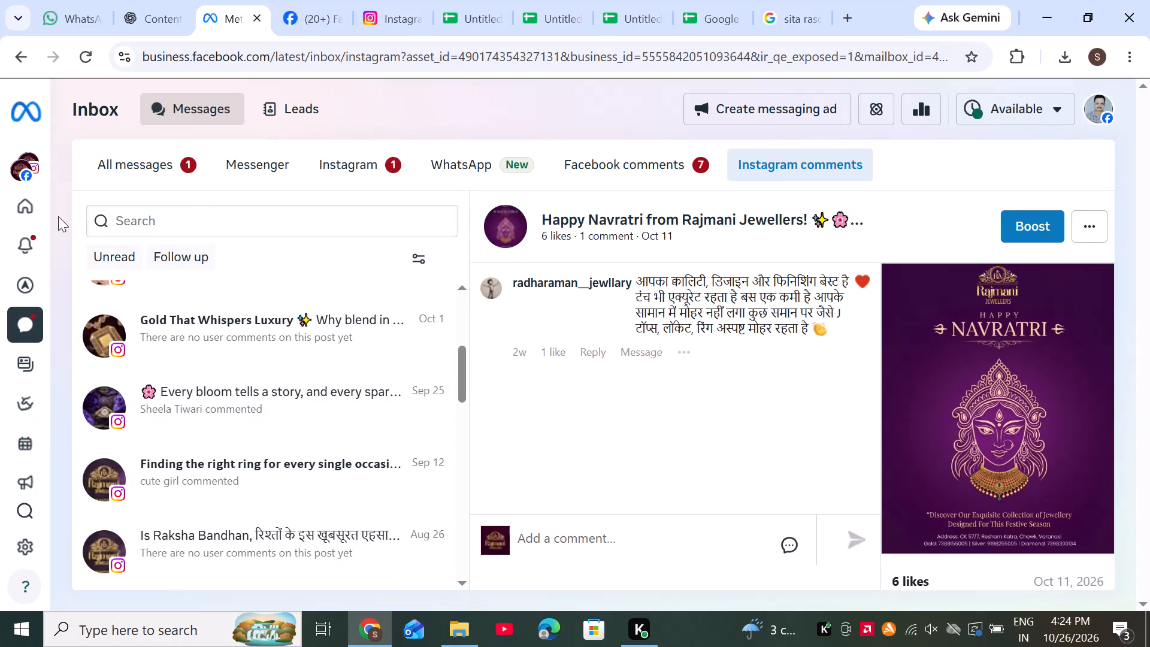
# Open the Rajmani Jewellers business home page and look through its overview below the weekly plan.
pyautogui.click(29, 208)
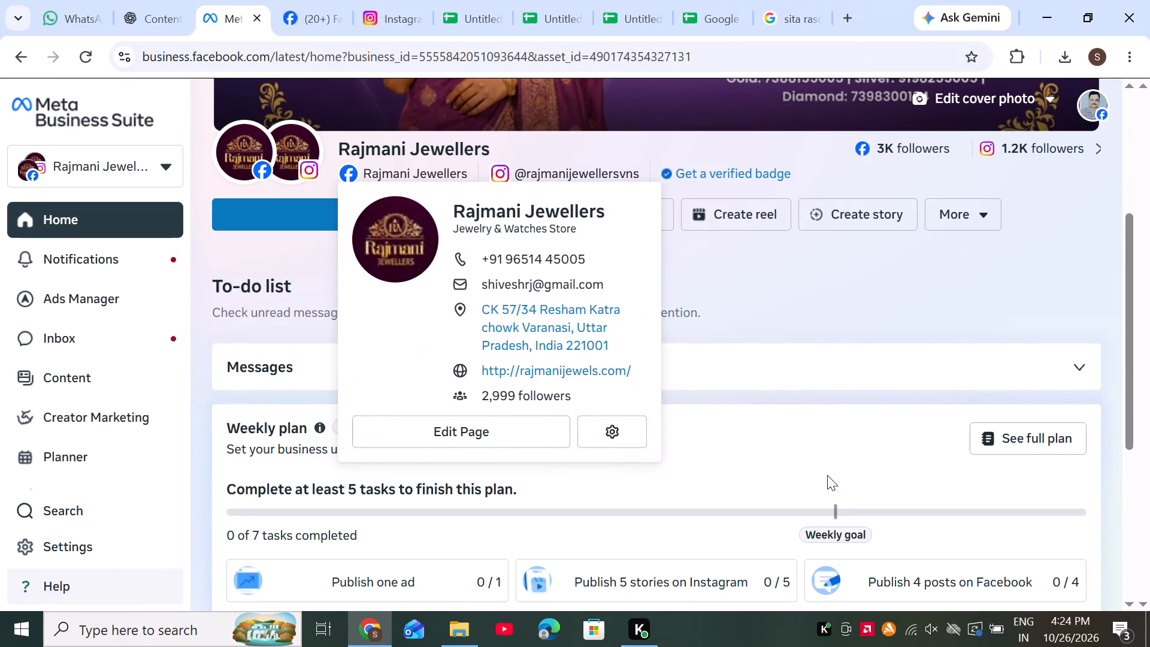
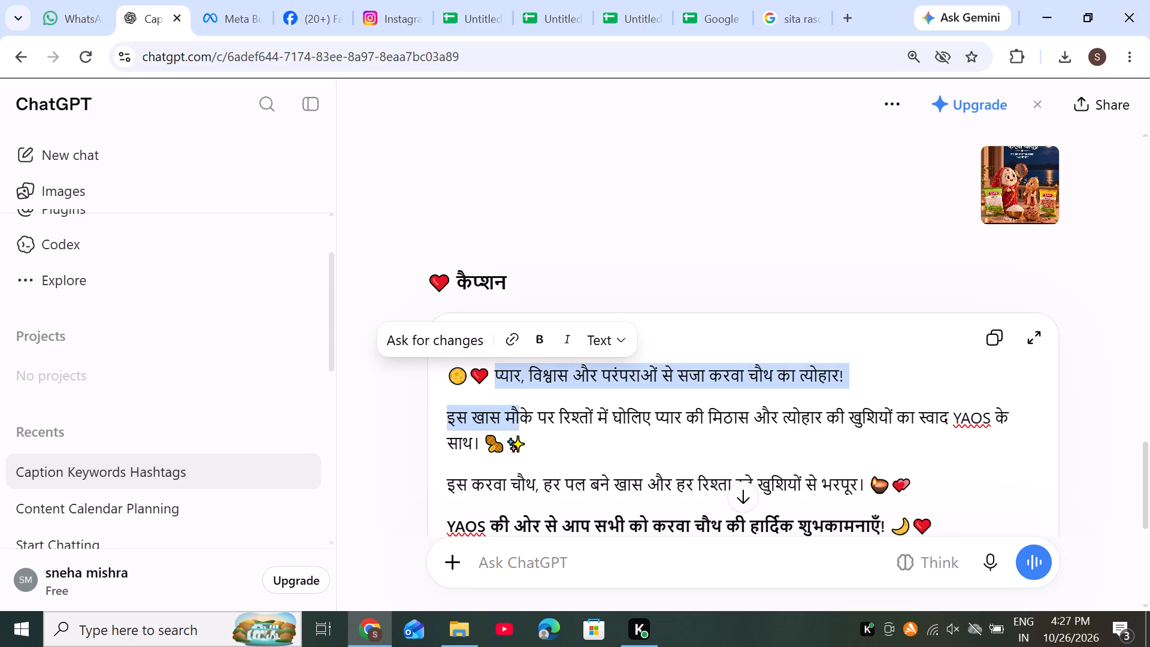
# Copy the first two paragraphs of the Karwa Chauth caption, without the leading emojis, into the post text and add two dot lines.
pyautogui.moveTo(520, 423); pyautogui.dragTo(526, 446)
pyautogui.rightClick(504, 434)
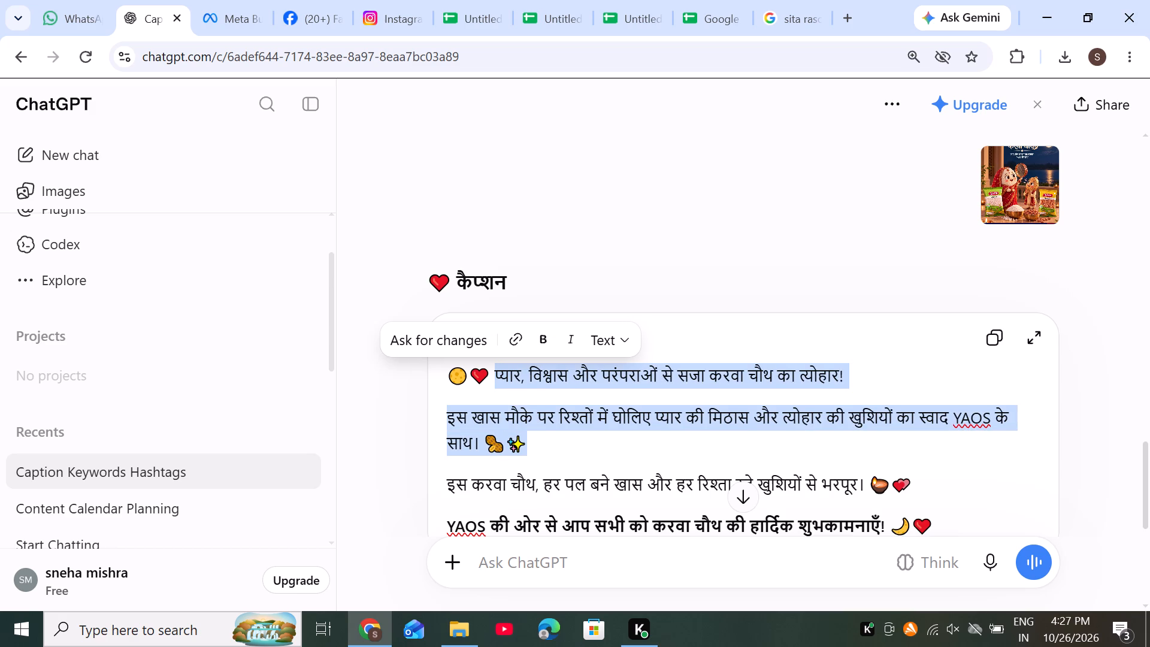
pyautogui.click(537, 242)
pyautogui.click(226, 22)
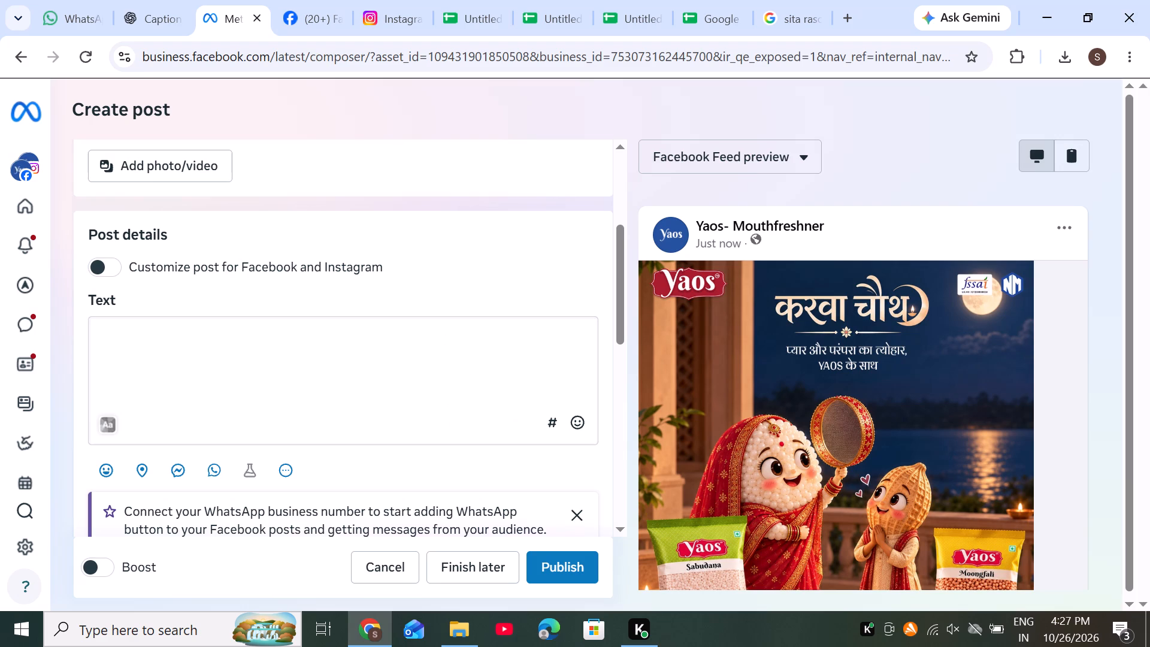
pyautogui.click(137, 334)
pyautogui.rightClick(137, 334)
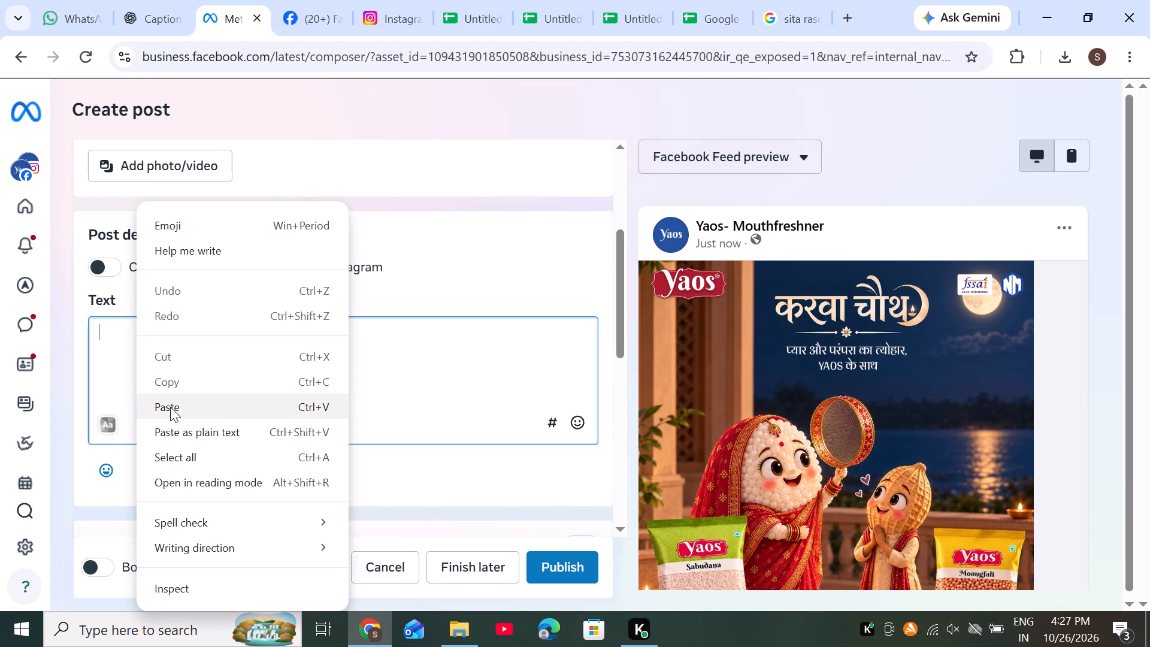
pyautogui.click(170, 407)
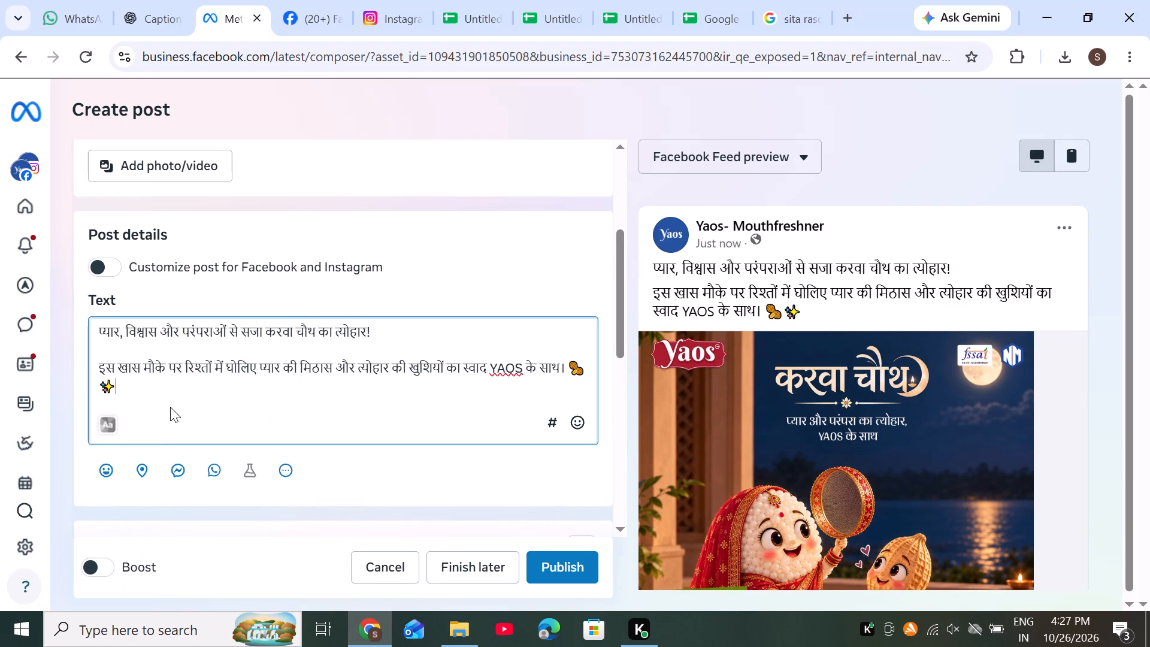
pyautogui.press('Return')
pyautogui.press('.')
pyautogui.press('Return')
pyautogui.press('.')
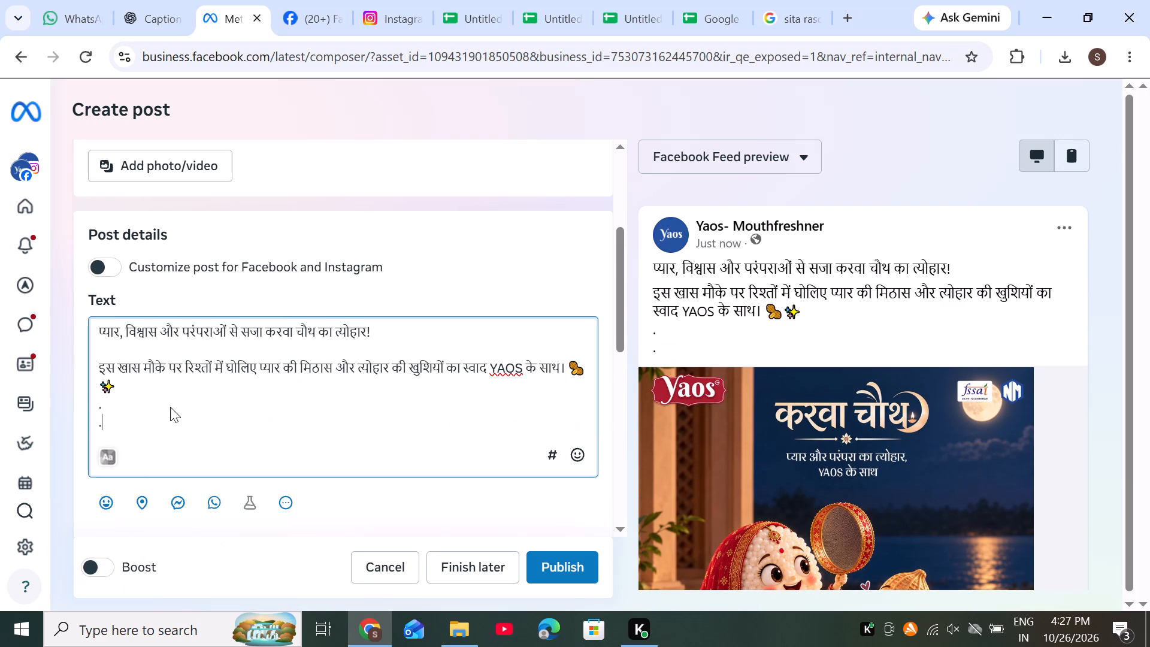
pyautogui.press('Return')
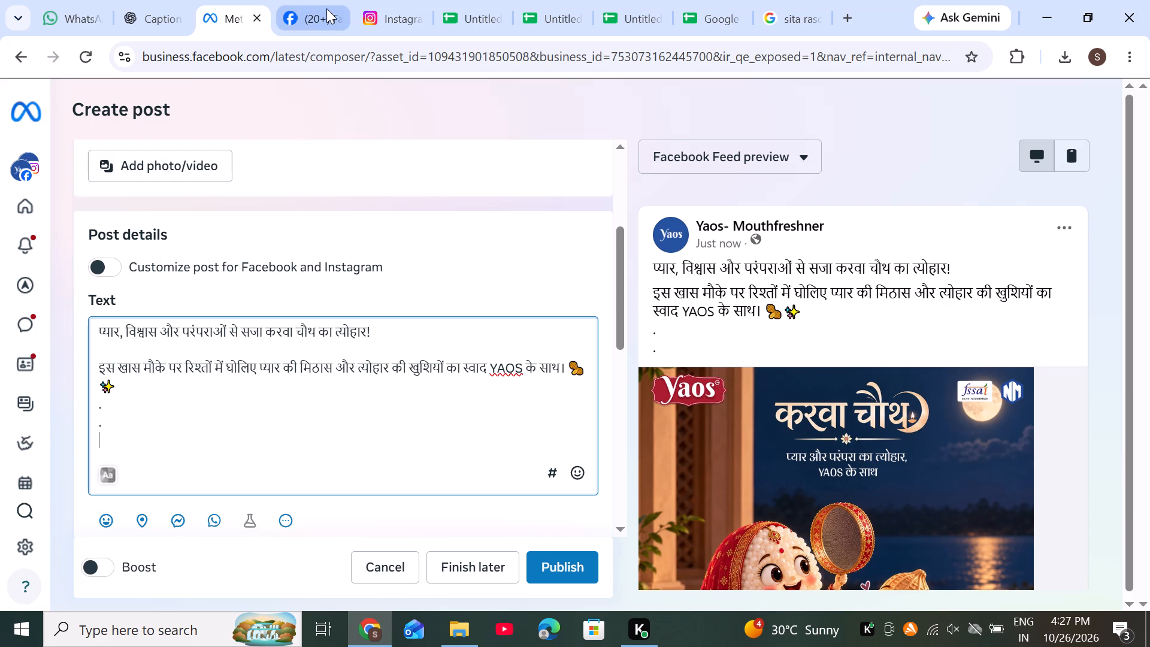
# Switch to Facebook, close the open Royal Beverages photo and go to the Uma Blossom page.
pyautogui.click(326, 8)
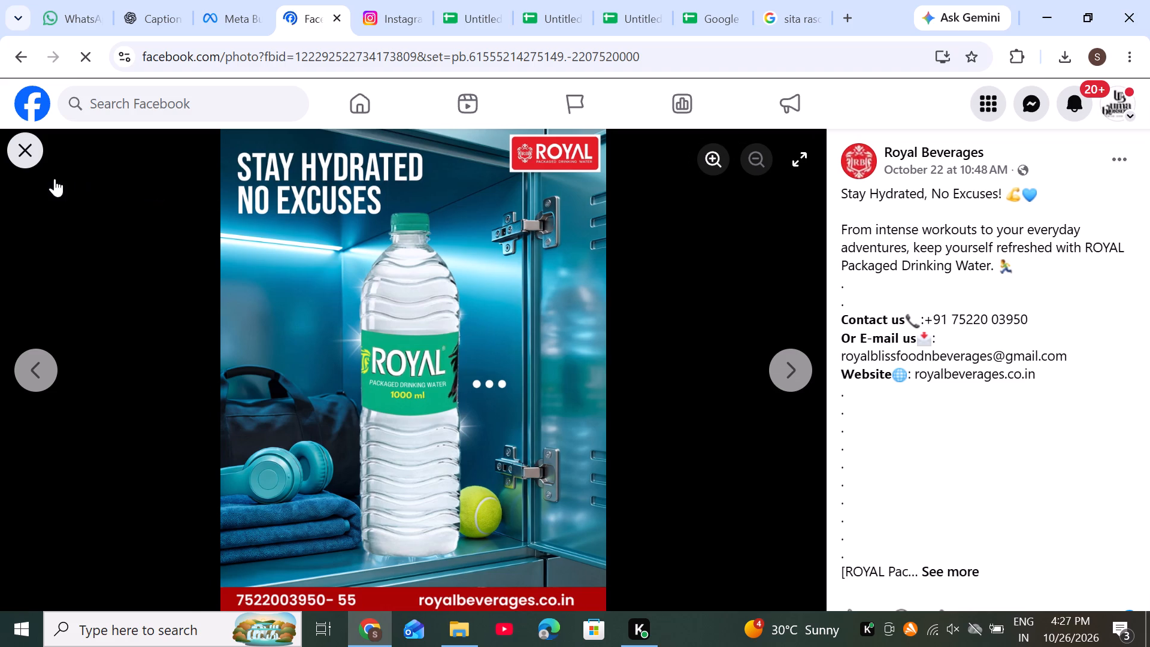
pyautogui.click(24, 141)
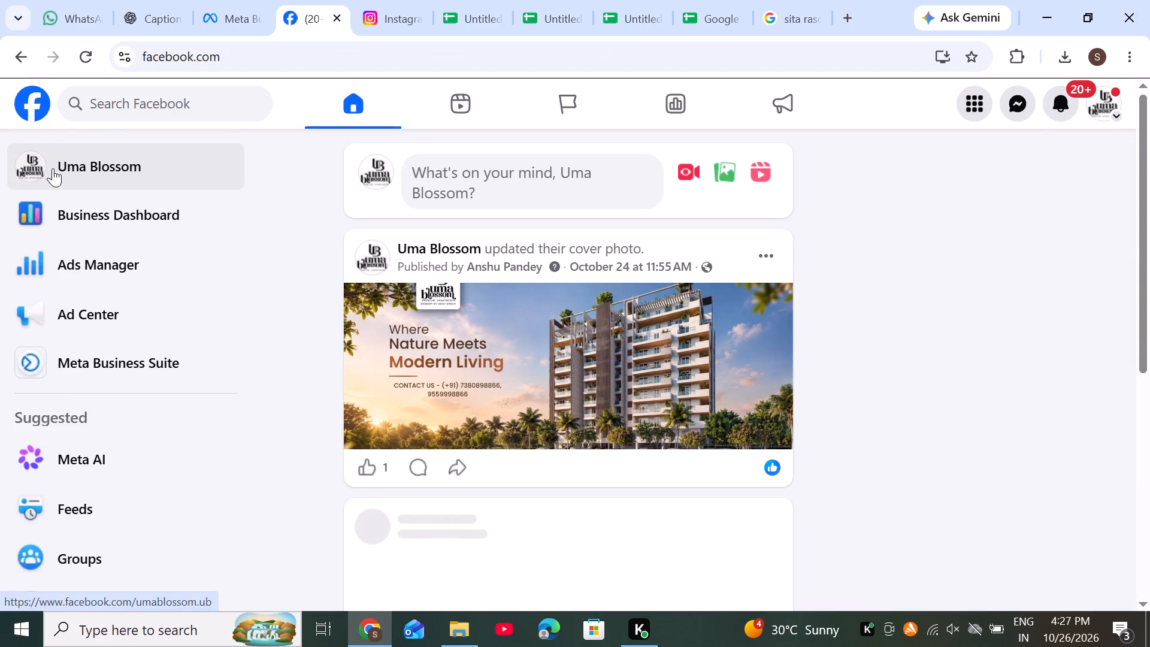
pyautogui.click(35, 167)
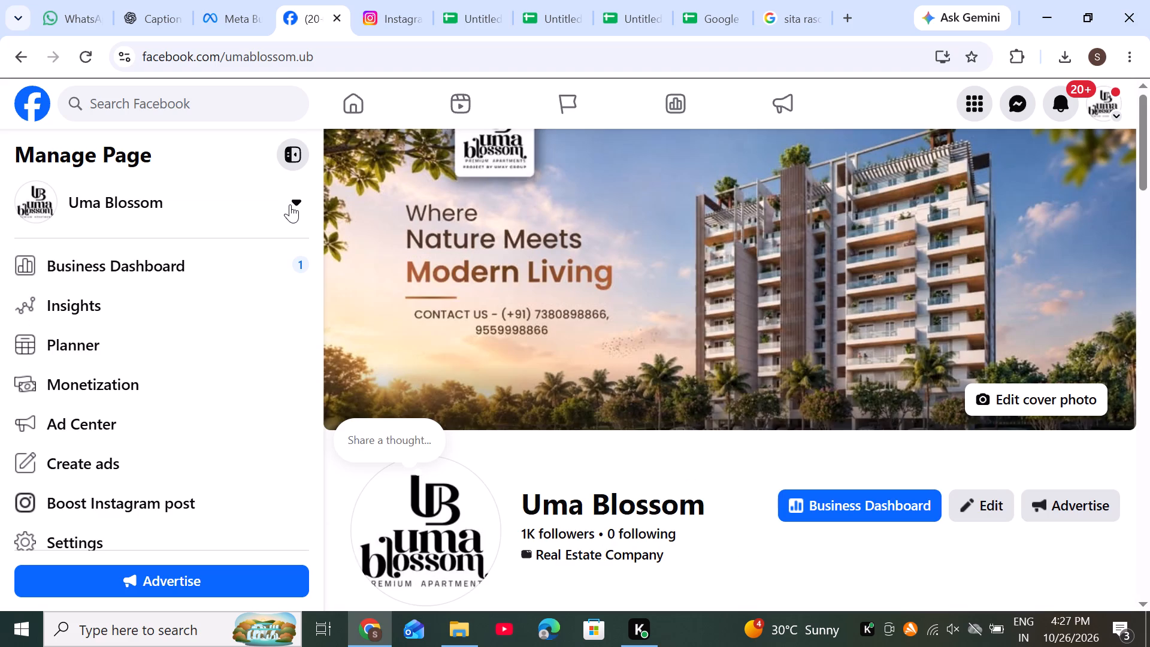
pyautogui.click(297, 201)
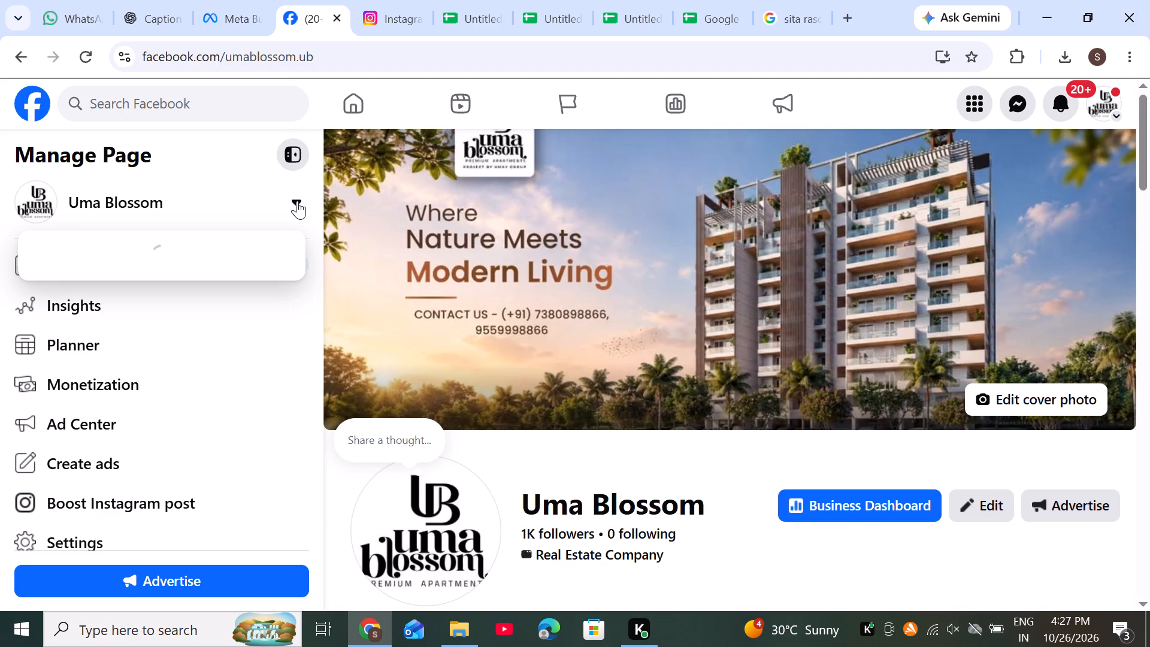
pyautogui.click(92, 196)
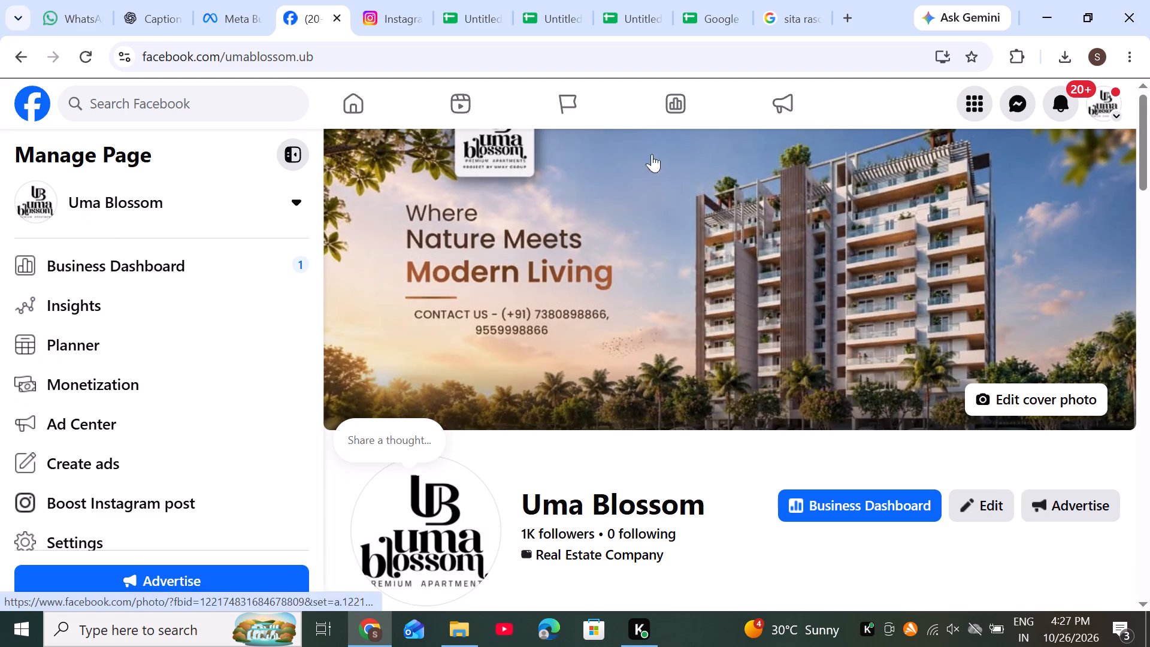
# Search all managed profiles and Pages for "yaos".
pyautogui.click(1102, 96)
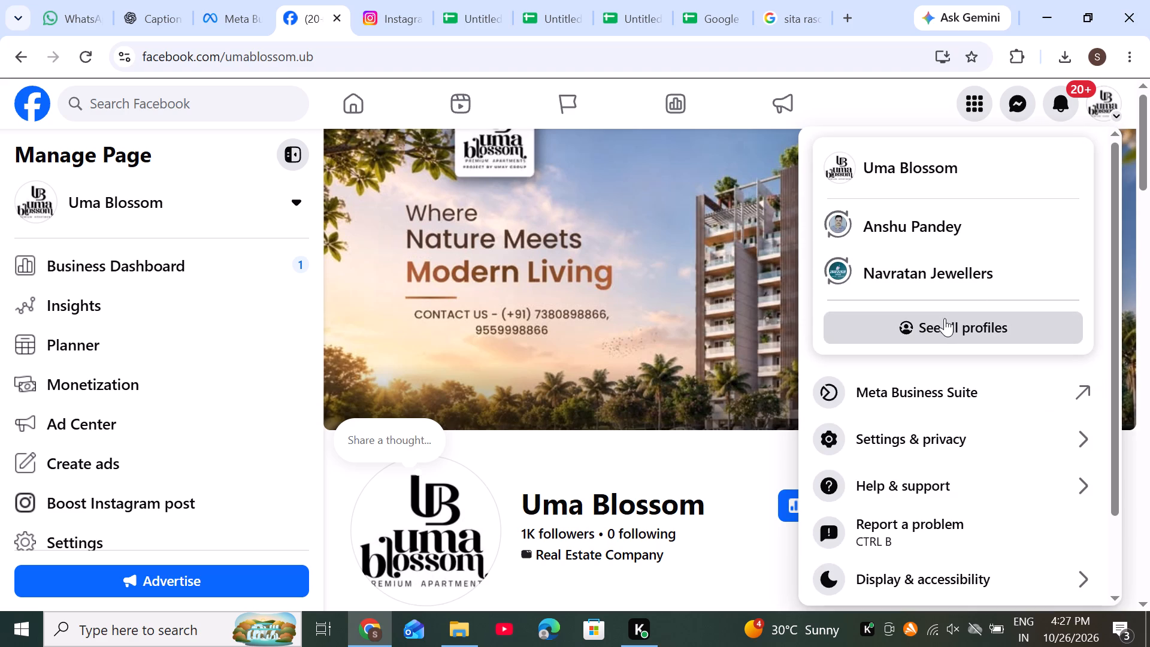
pyautogui.click(945, 318)
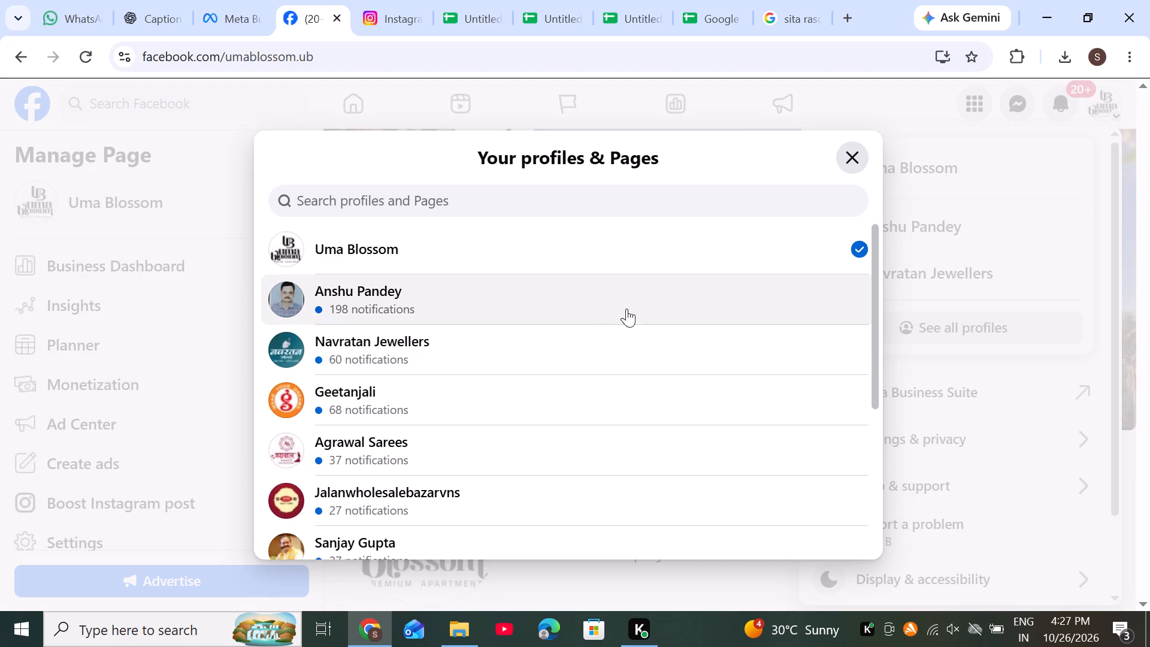
pyautogui.scroll(-5, 583, 390)
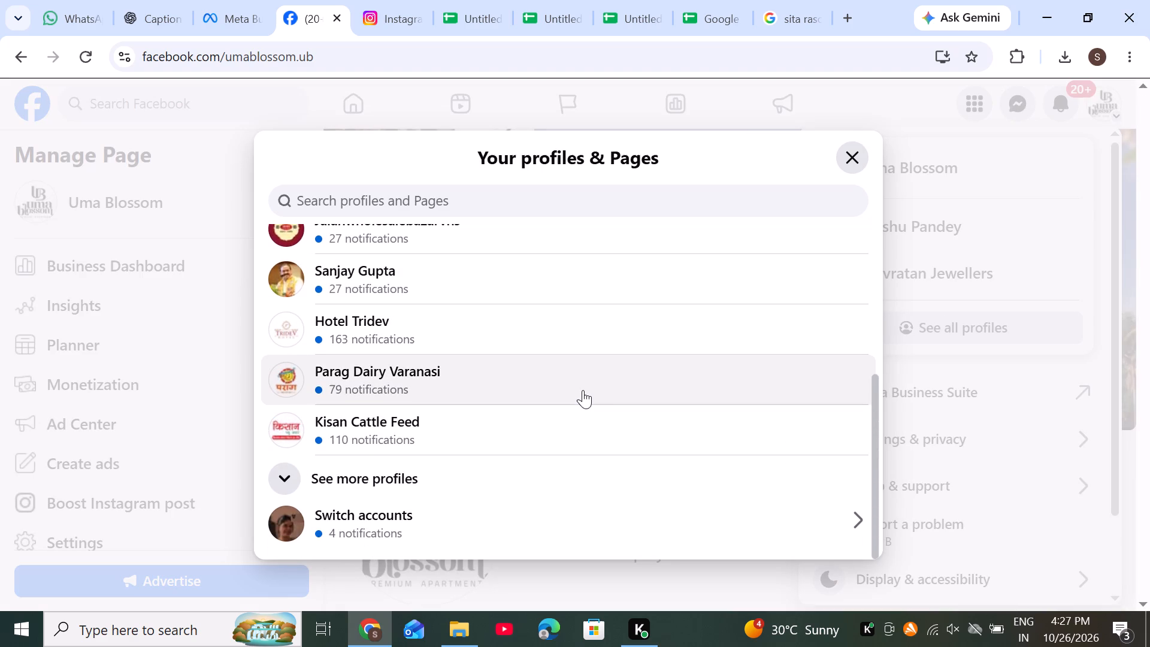
pyautogui.click(509, 201)
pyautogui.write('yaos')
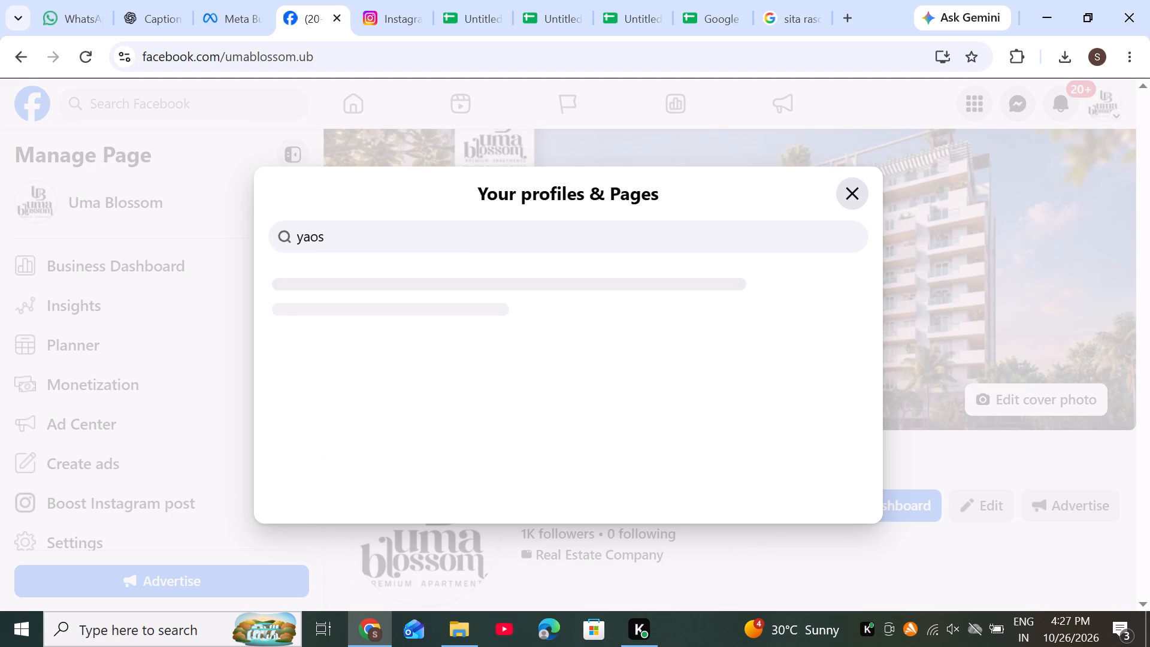
pyautogui.scroll(-3, 505, 372)
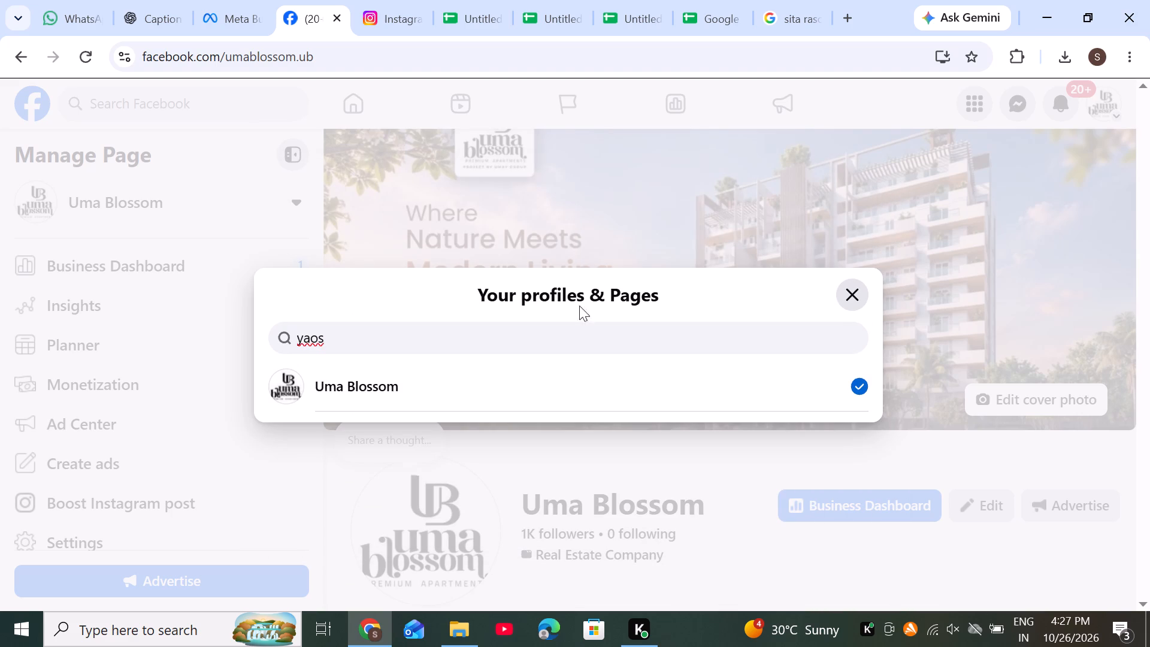
pyautogui.click(397, 174)
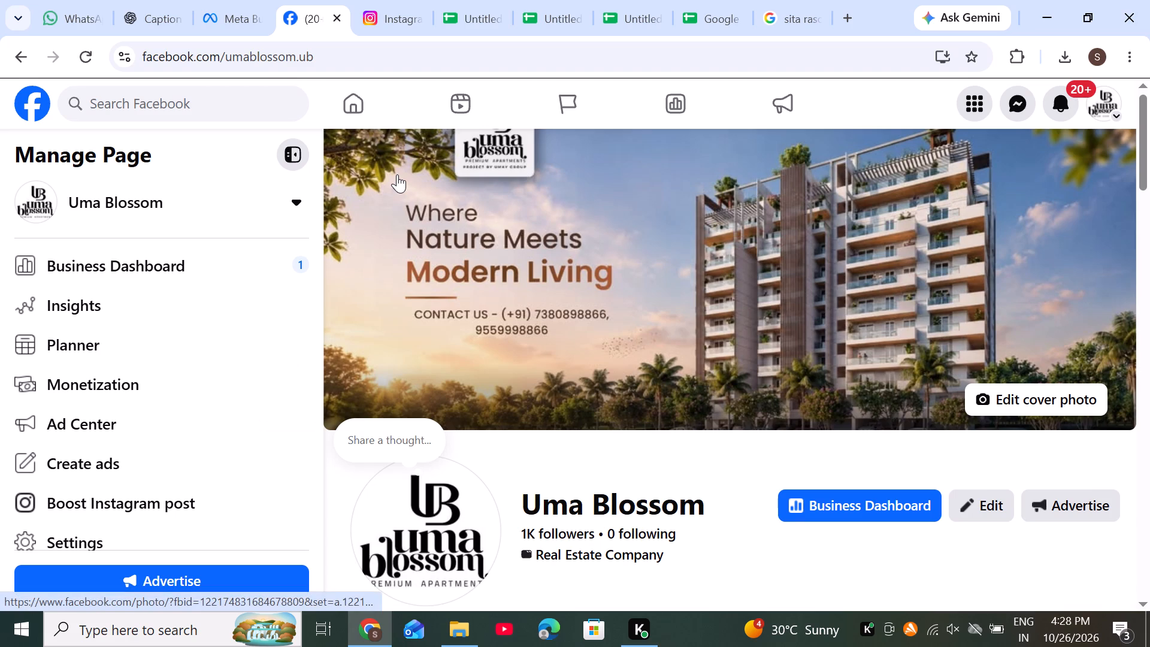
# Look through the expanded list of all managed profiles and Pages for the Yaos page.
pyautogui.click(1107, 100)
pyautogui.click(909, 318)
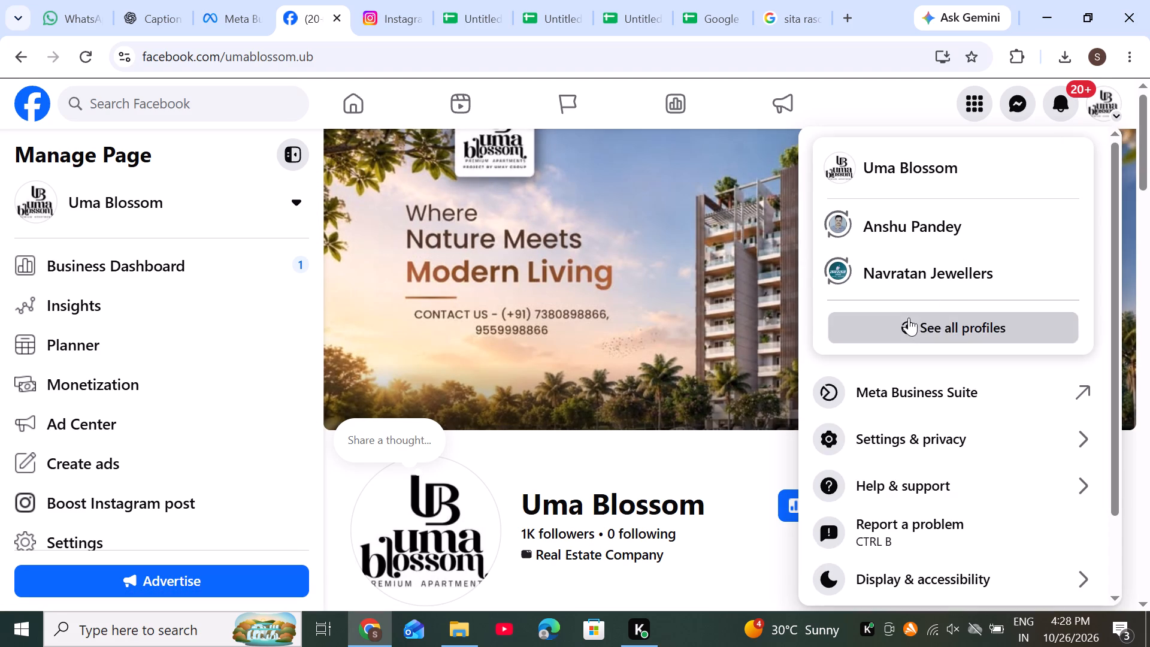
pyautogui.scroll(-3, 411, 460)
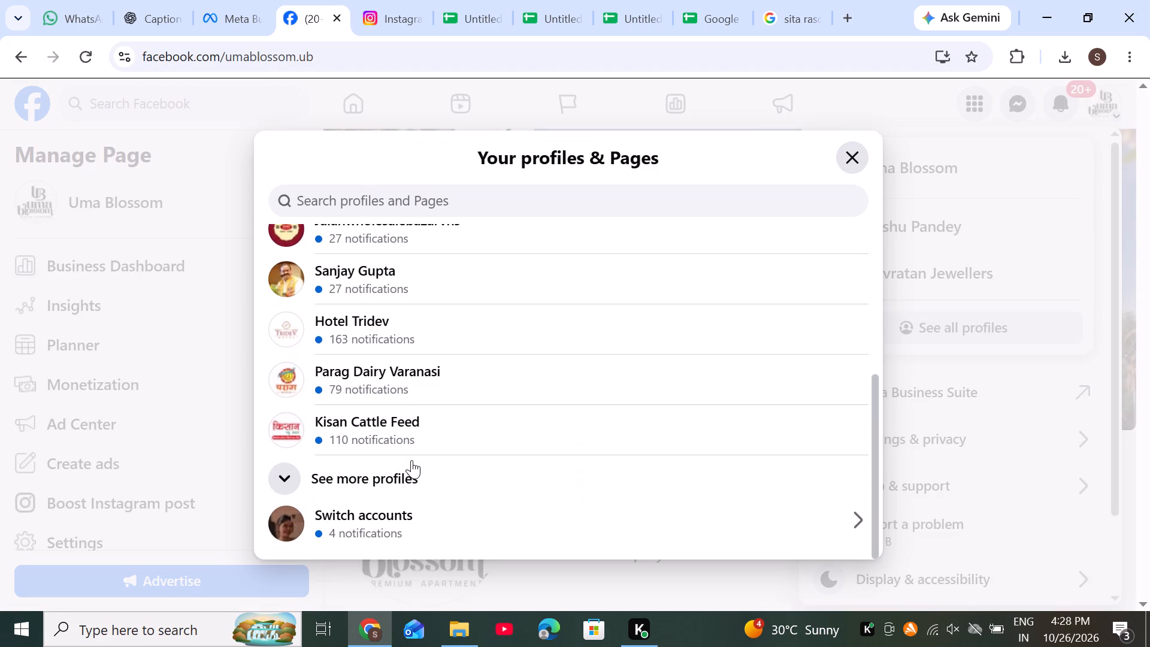
pyautogui.scroll(-1, 411, 460)
pyautogui.click(411, 479)
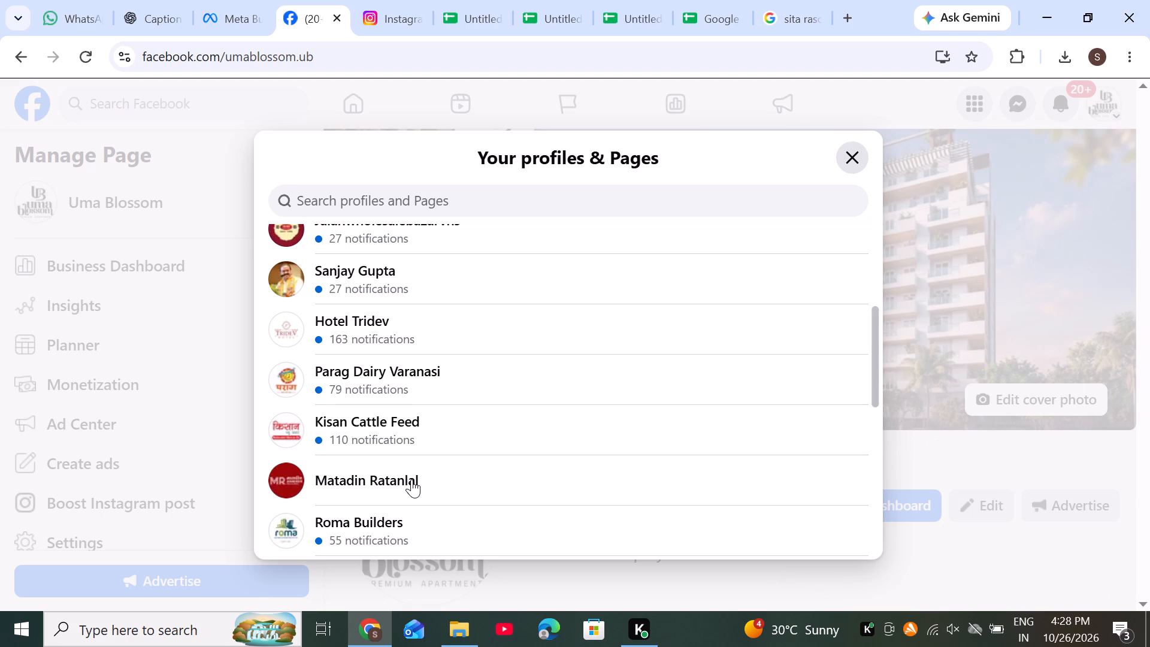
pyautogui.scroll(-3, 411, 479)
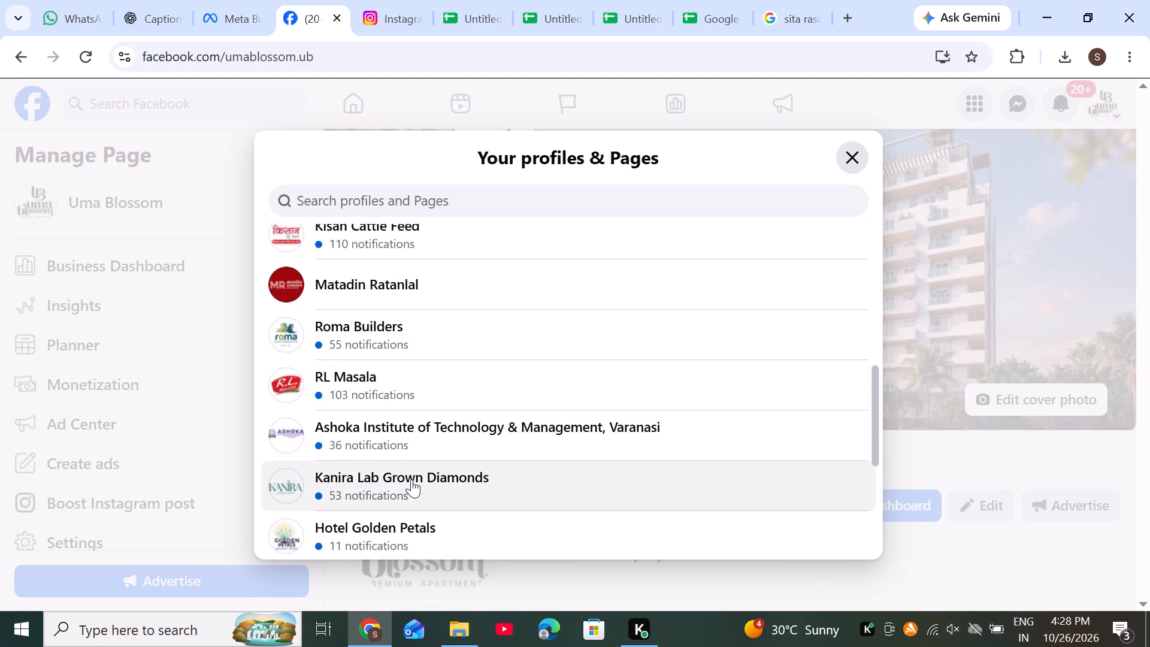
pyautogui.scroll(-4, 411, 479)
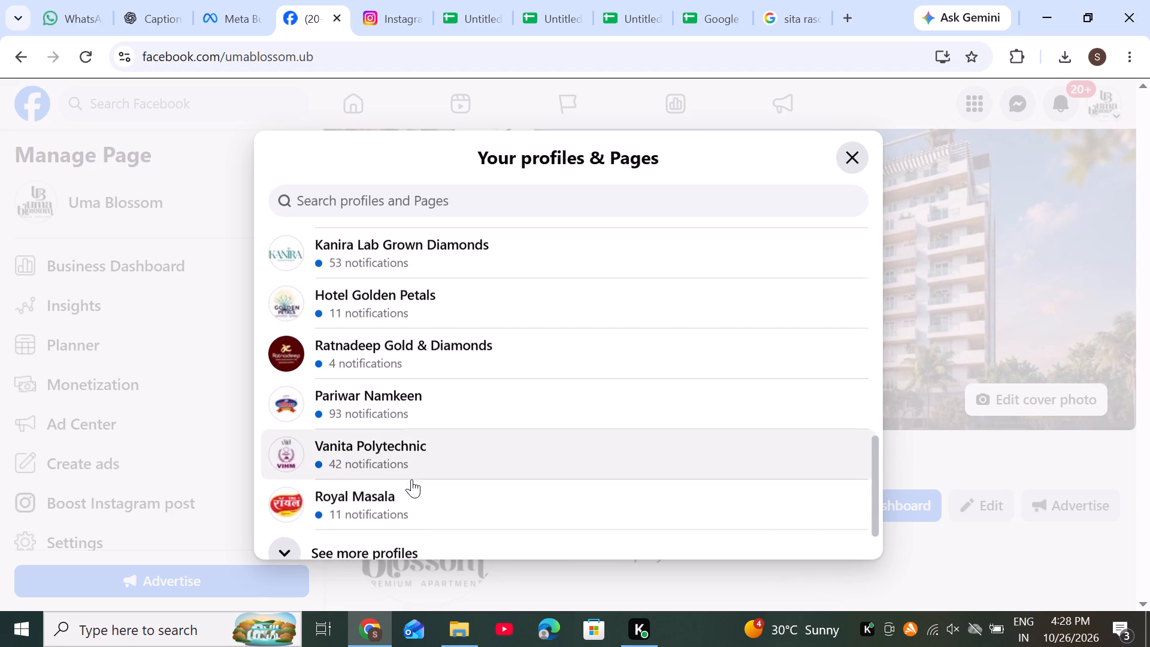
pyautogui.scroll(-2, 411, 479)
pyautogui.click(411, 479)
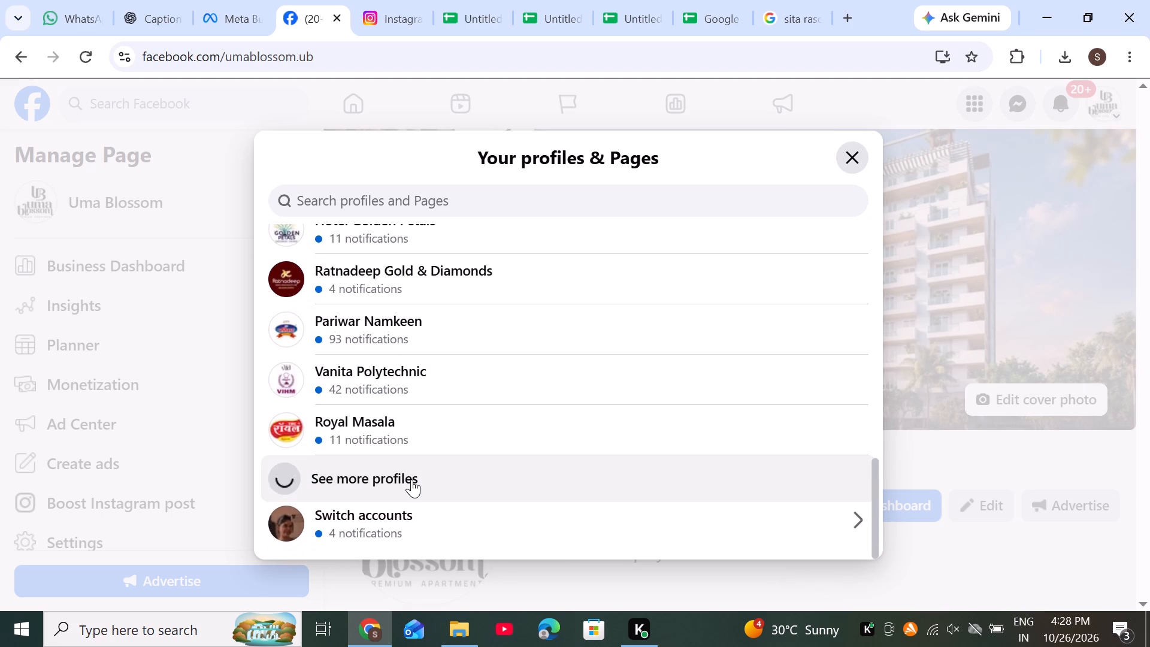
pyautogui.scroll(-2, 411, 479)
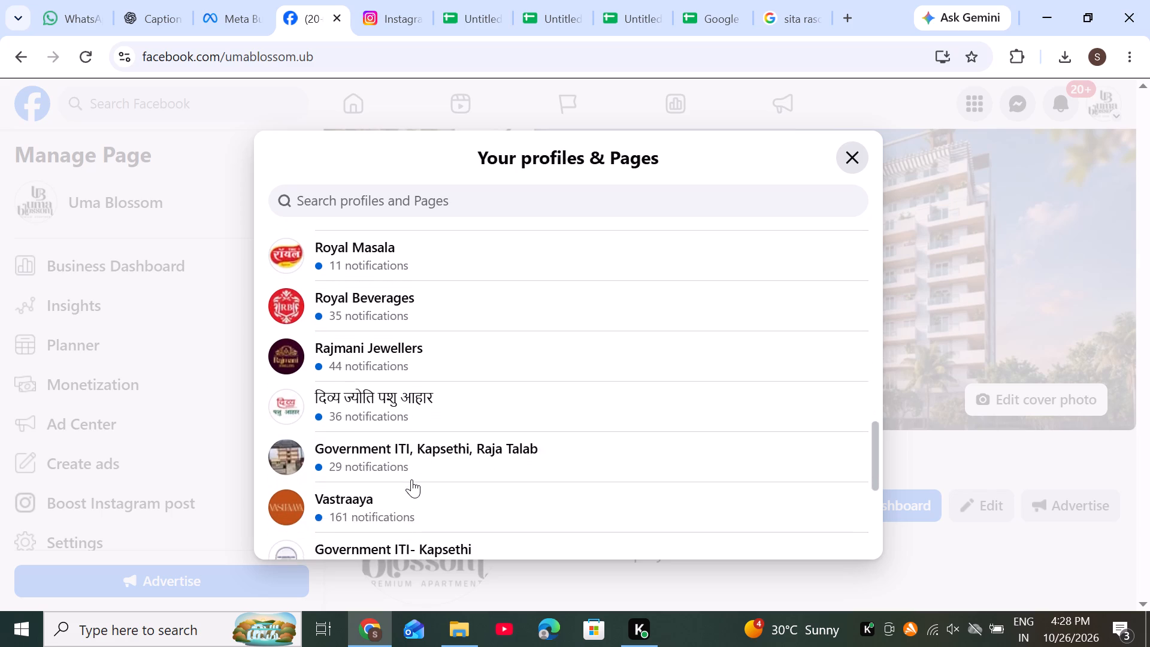
pyautogui.scroll(-6, 411, 479)
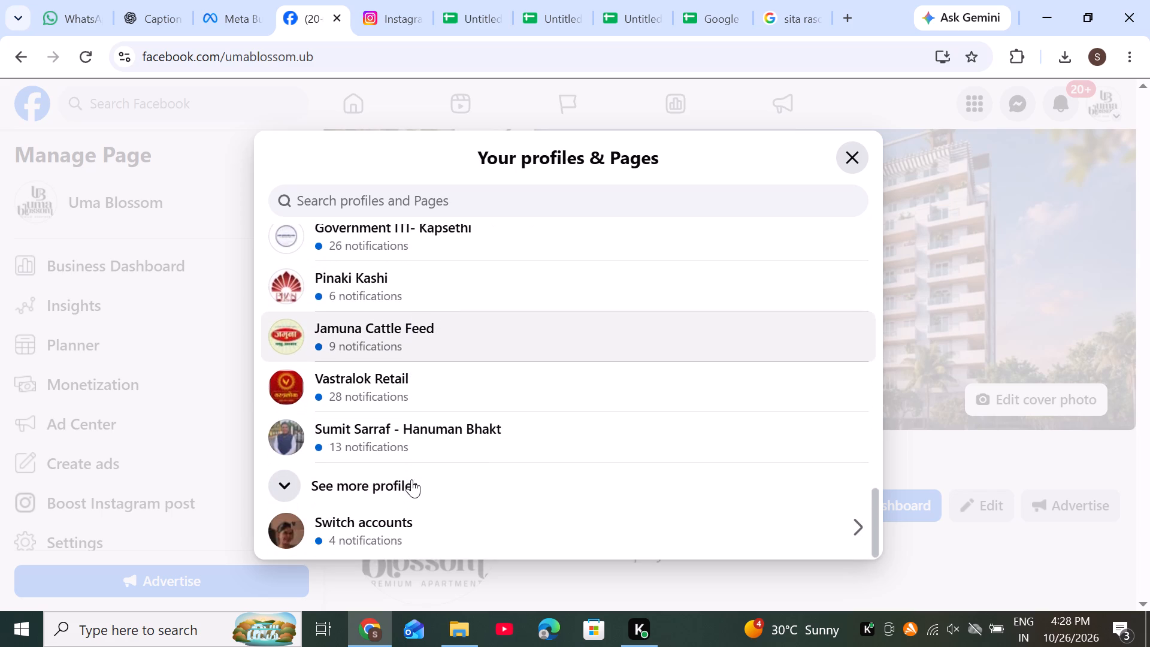
pyautogui.scroll(-1, 411, 479)
pyautogui.click(174, 382)
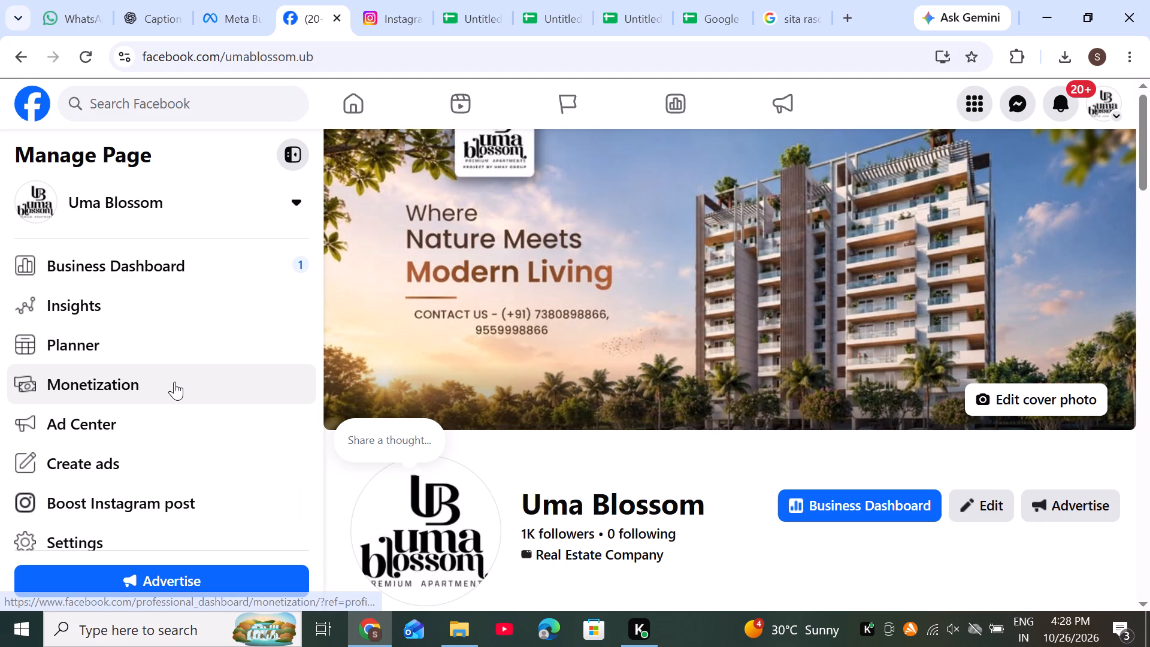
# Look for the Yaos page in the Uma Blossom page's list of managed Pages.
pyautogui.click(293, 203)
pyautogui.scroll(-1, 171, 423)
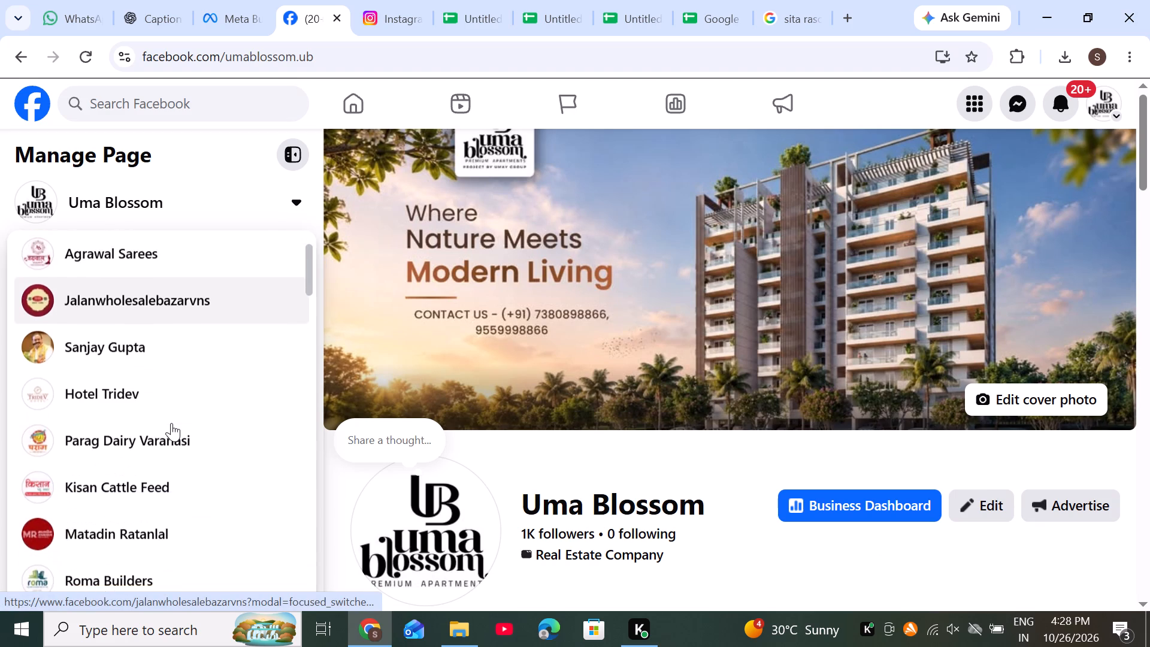
# Open the Yaos- Mouthfreshner page from the list of managed pages on Facebook.
pyautogui.scroll(-4, 171, 423)
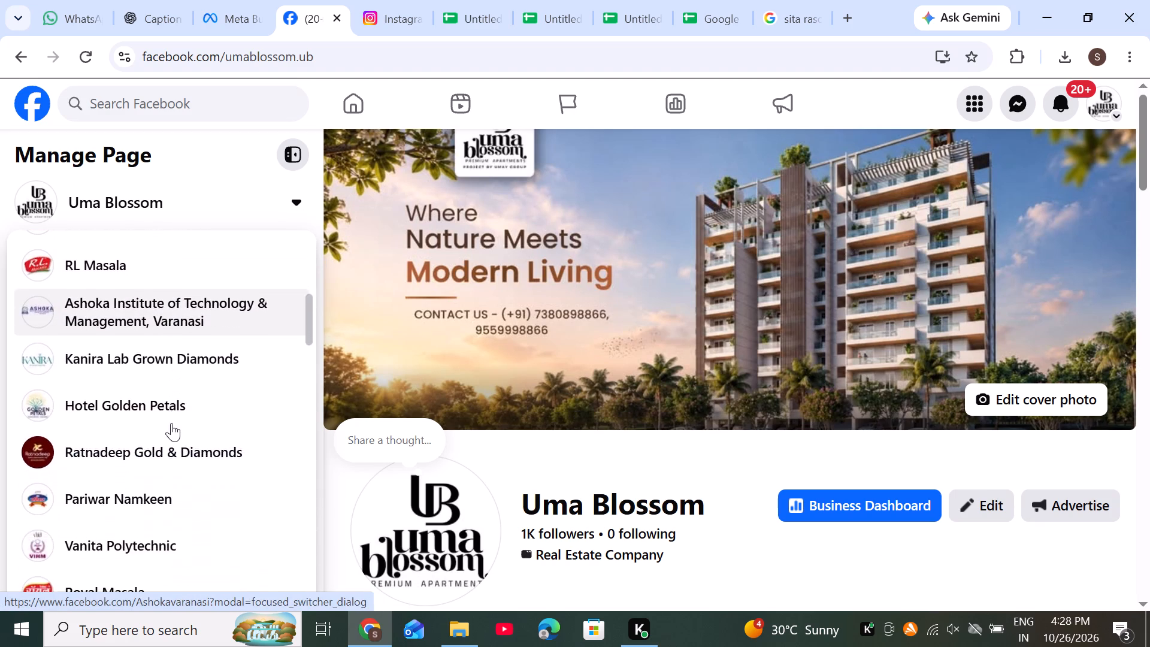
pyautogui.scroll(-4, 171, 423)
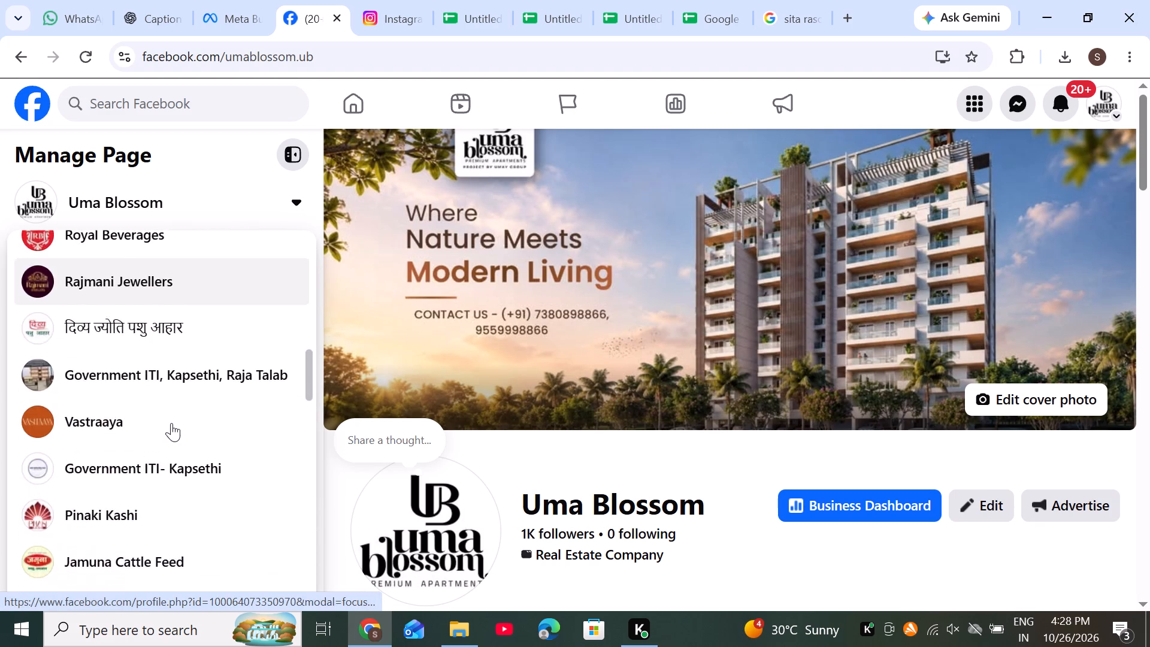
pyautogui.scroll(-6, 171, 423)
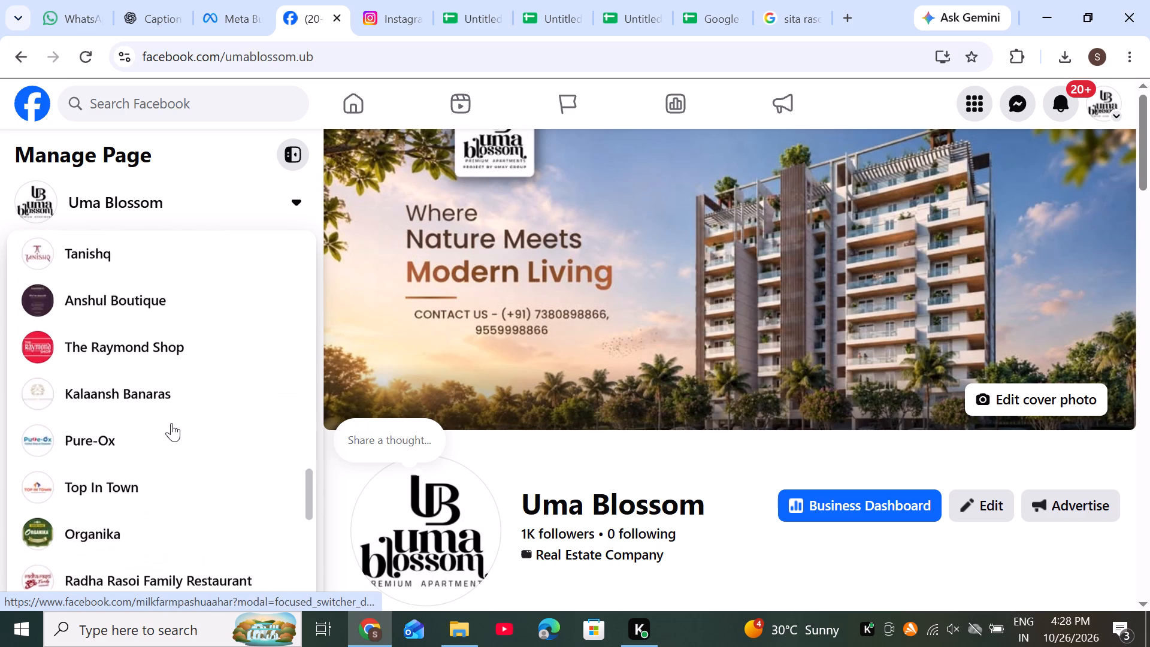
pyautogui.scroll(-6, 171, 423)
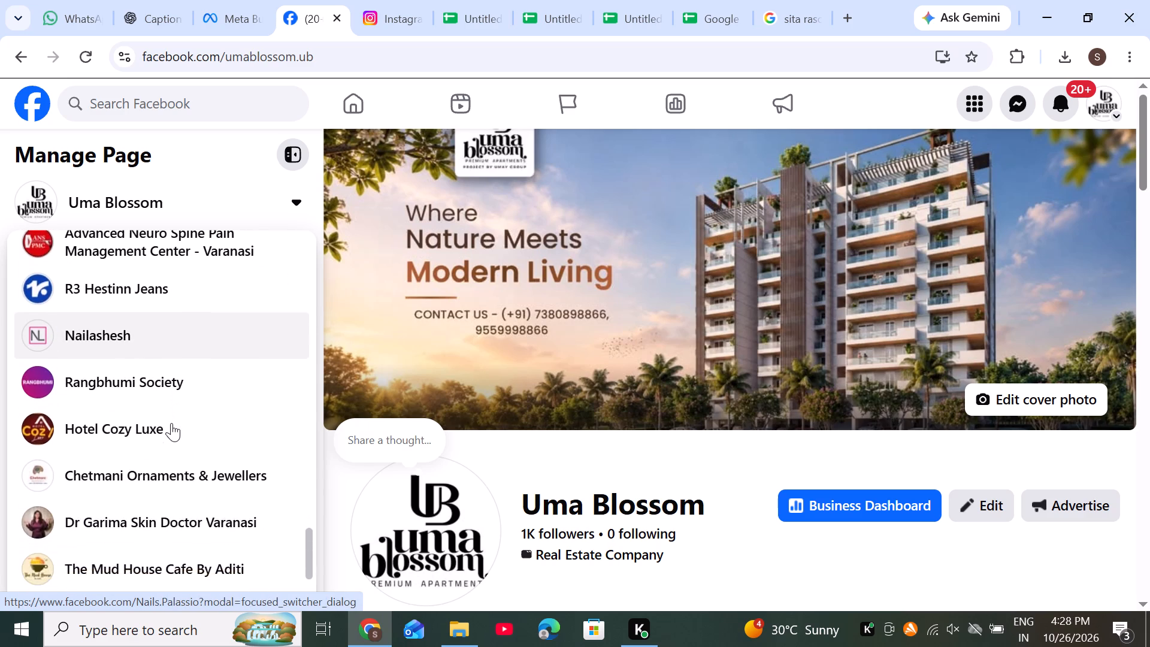
pyautogui.scroll(-3, 171, 423)
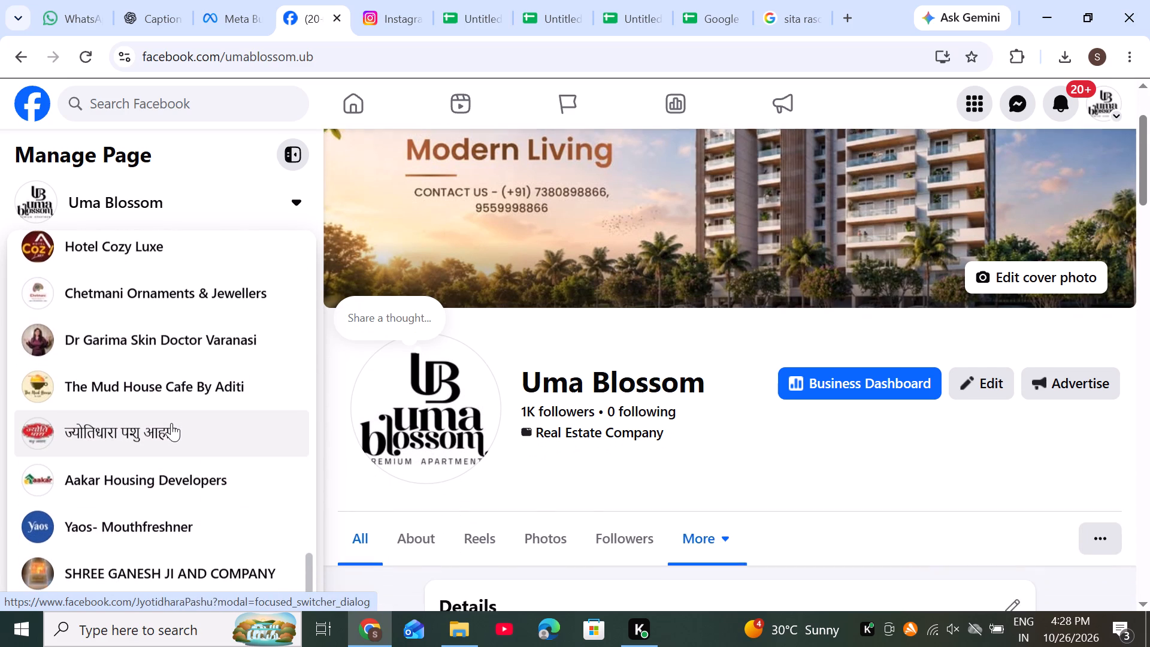
pyautogui.scroll(-1, 171, 423)
pyautogui.click(124, 516)
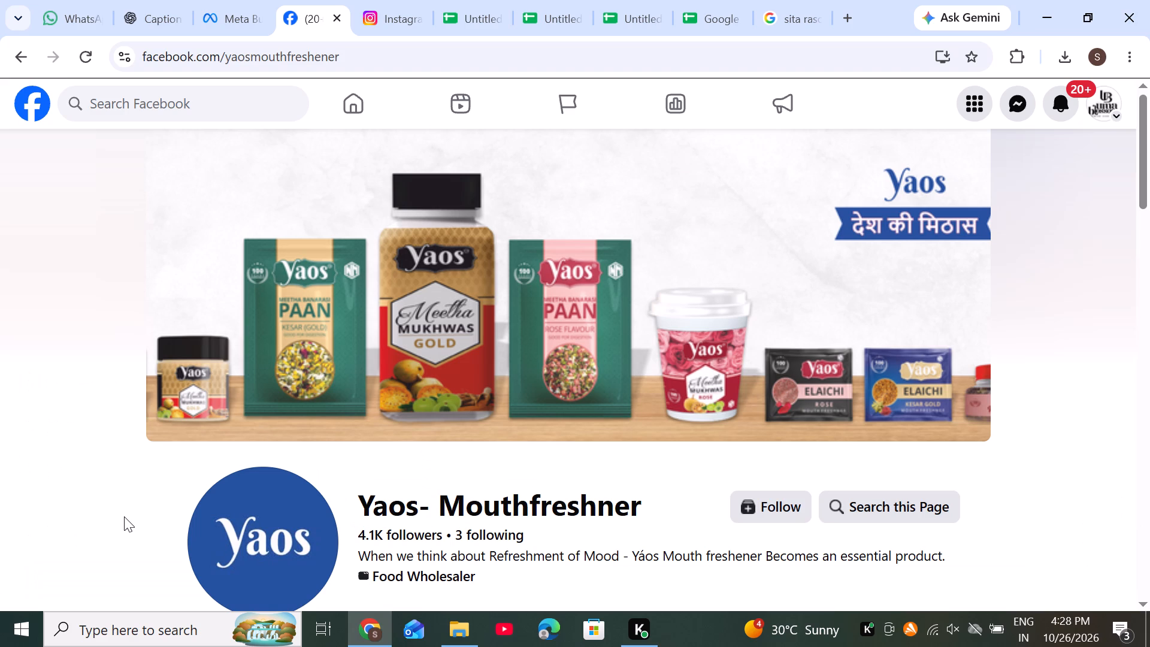
# Expand the Sharad Purnima post and copy its Amazon order and trade enquiry contact block, including the dot lines below it.
pyautogui.scroll(-4, 459, 489)
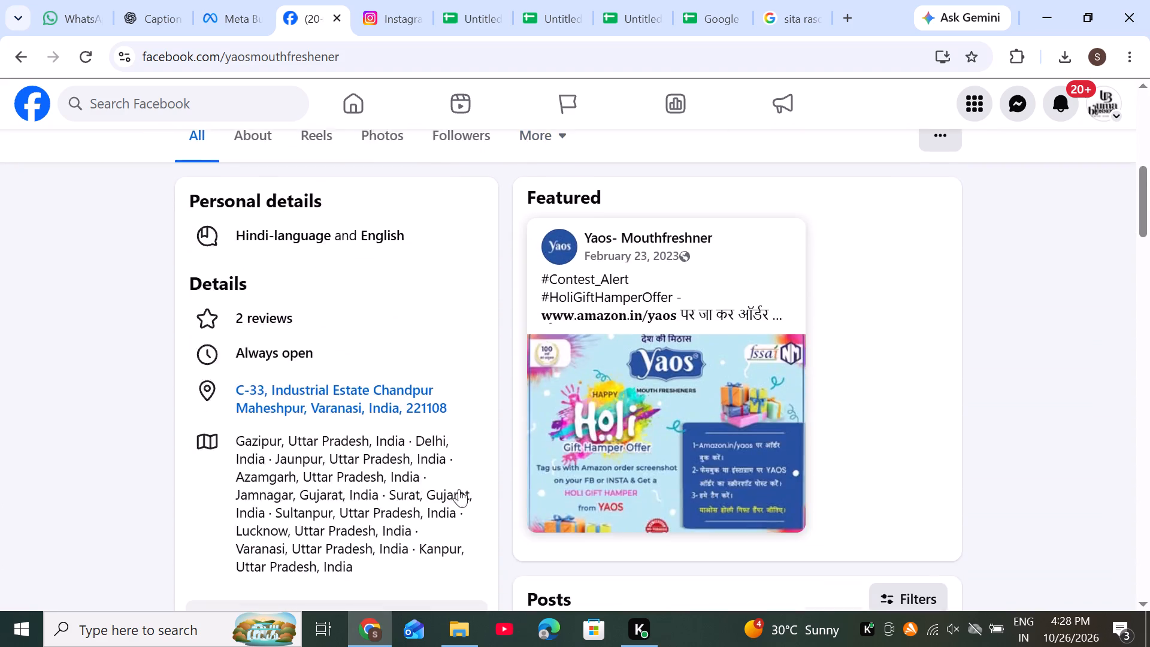
pyautogui.scroll(-4, 459, 489)
pyautogui.scroll(1, 459, 489)
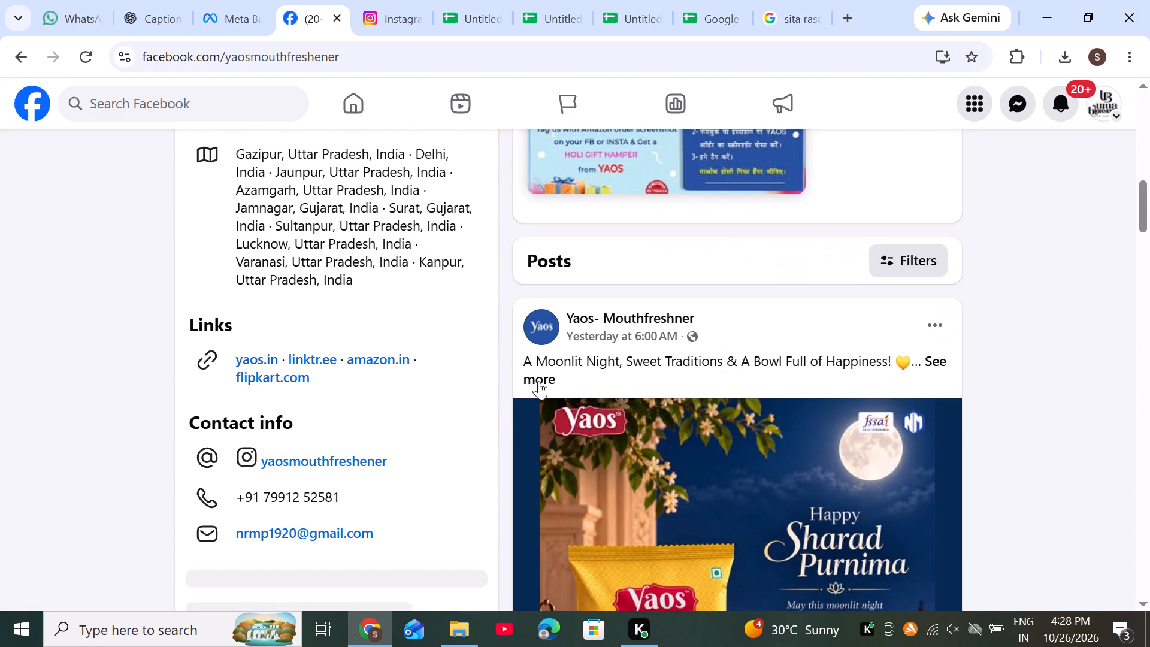
pyautogui.click(538, 377)
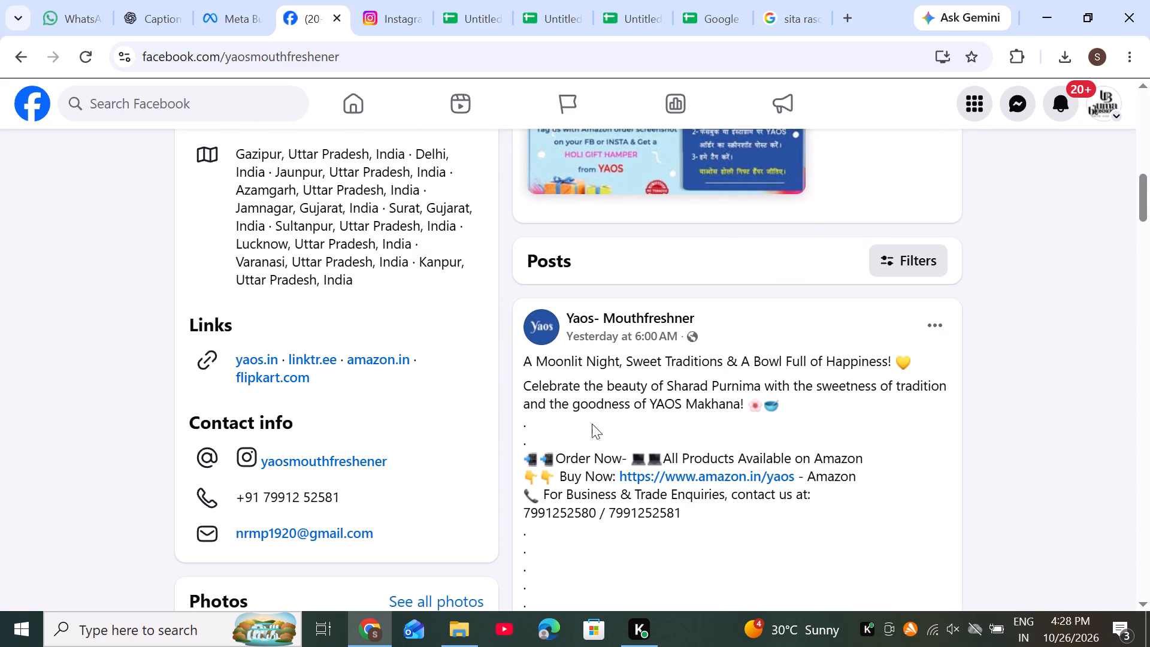
pyautogui.moveTo(523, 453); pyautogui.dragTo(819, 559)
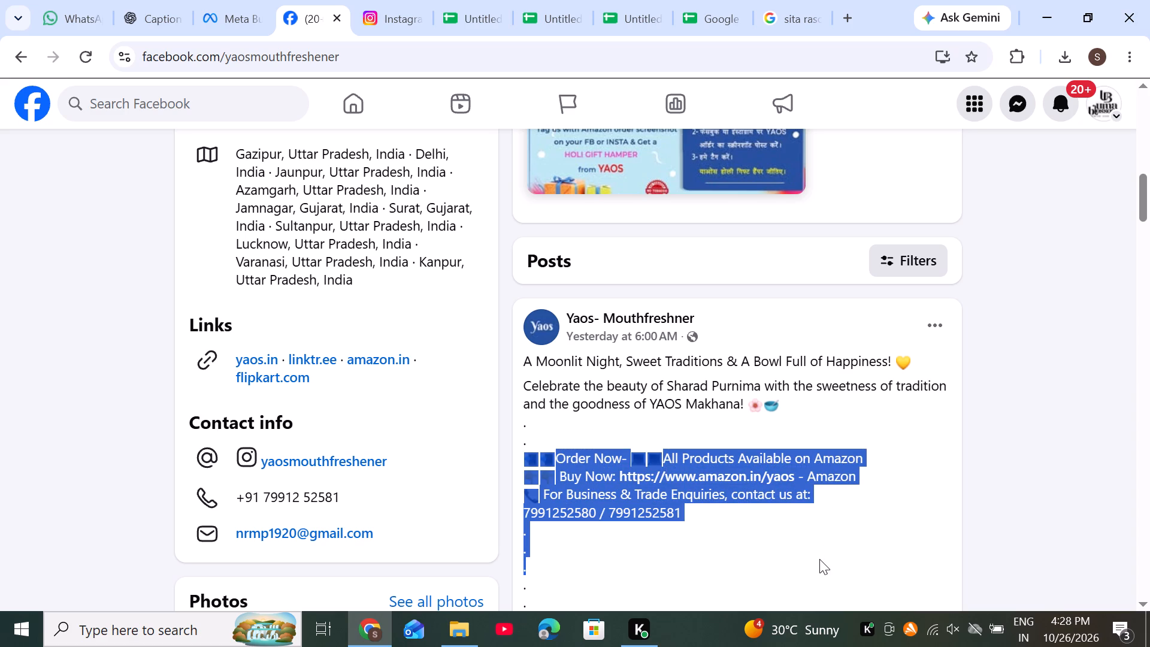
pyautogui.rightClick(606, 492)
pyautogui.click(678, 280)
# Paste the copied order and contact block below the dots in the Meta Business Suite post text.
pyautogui.click(237, 1)
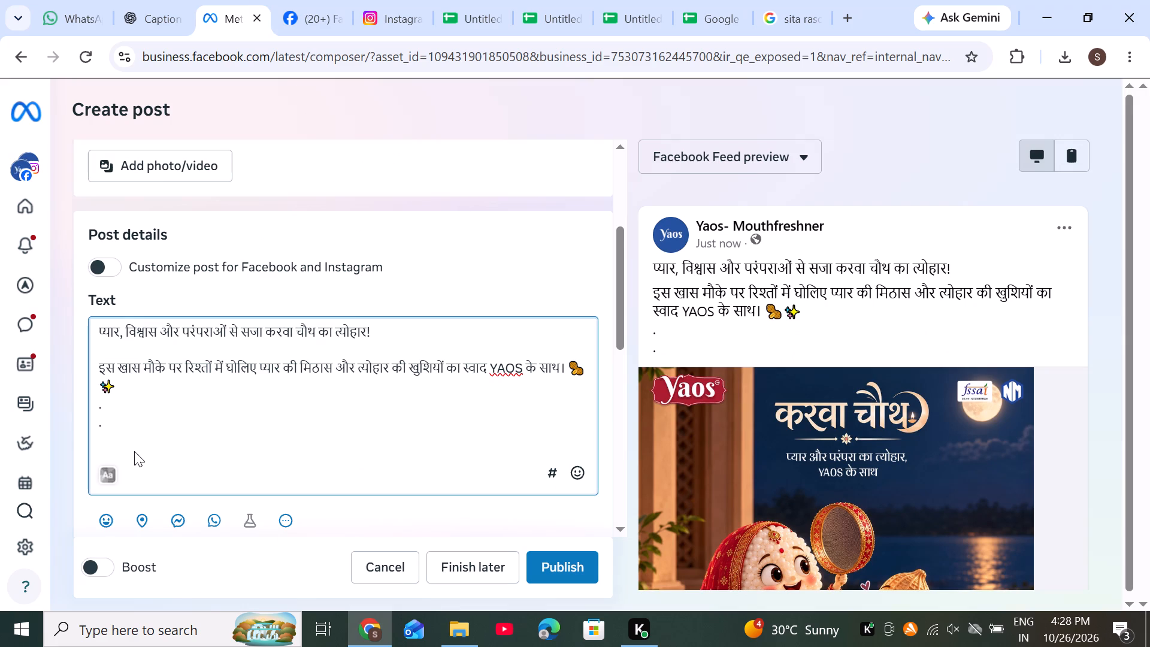
pyautogui.rightClick(134, 451)
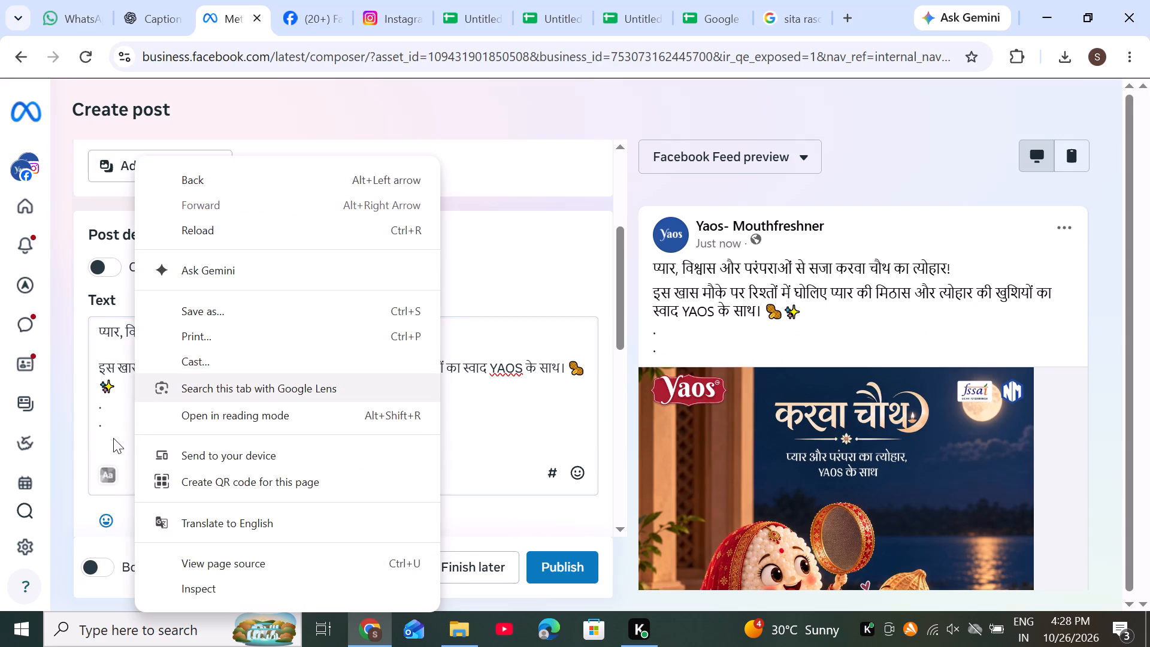
pyautogui.click(113, 438)
pyautogui.rightClick(113, 438)
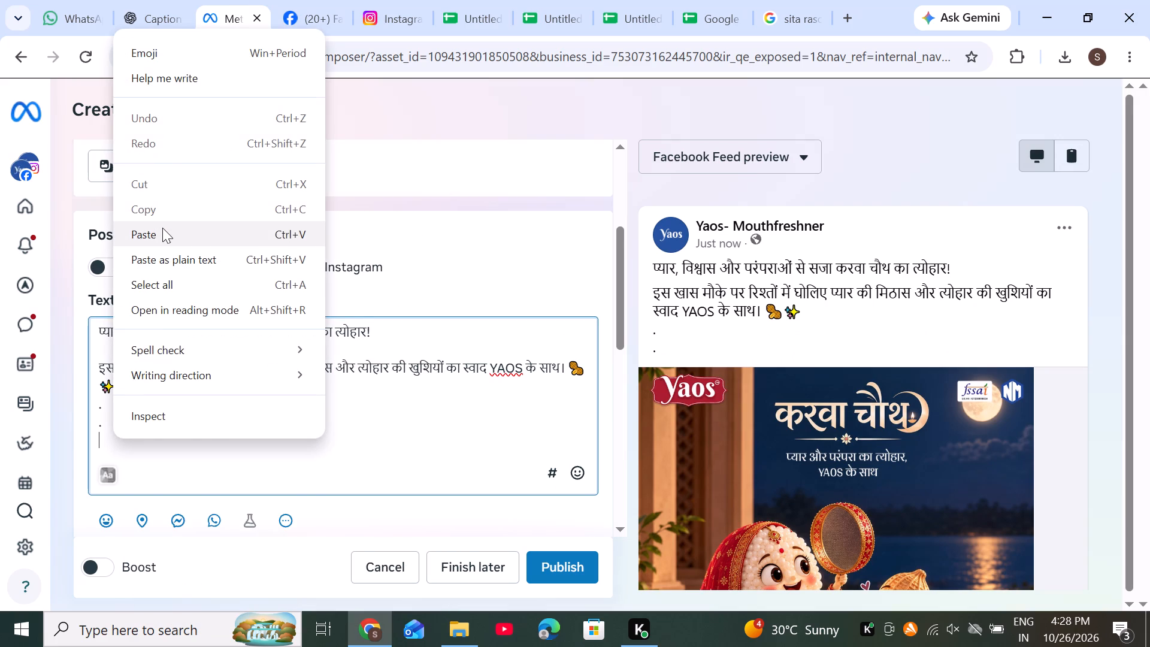
pyautogui.click(162, 228)
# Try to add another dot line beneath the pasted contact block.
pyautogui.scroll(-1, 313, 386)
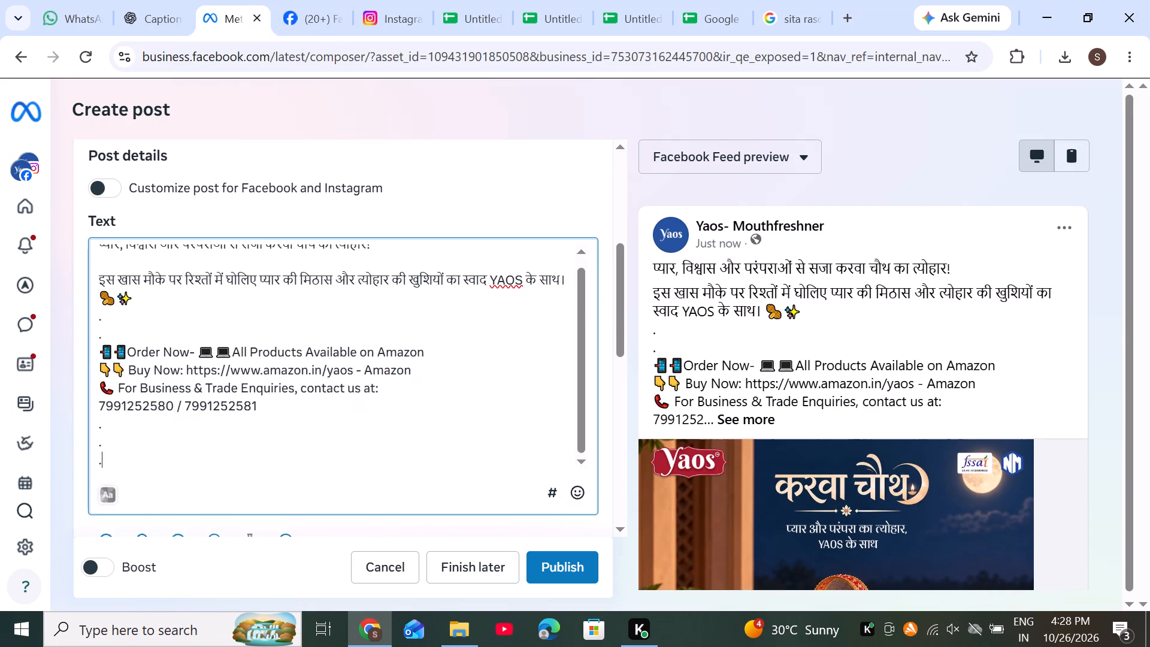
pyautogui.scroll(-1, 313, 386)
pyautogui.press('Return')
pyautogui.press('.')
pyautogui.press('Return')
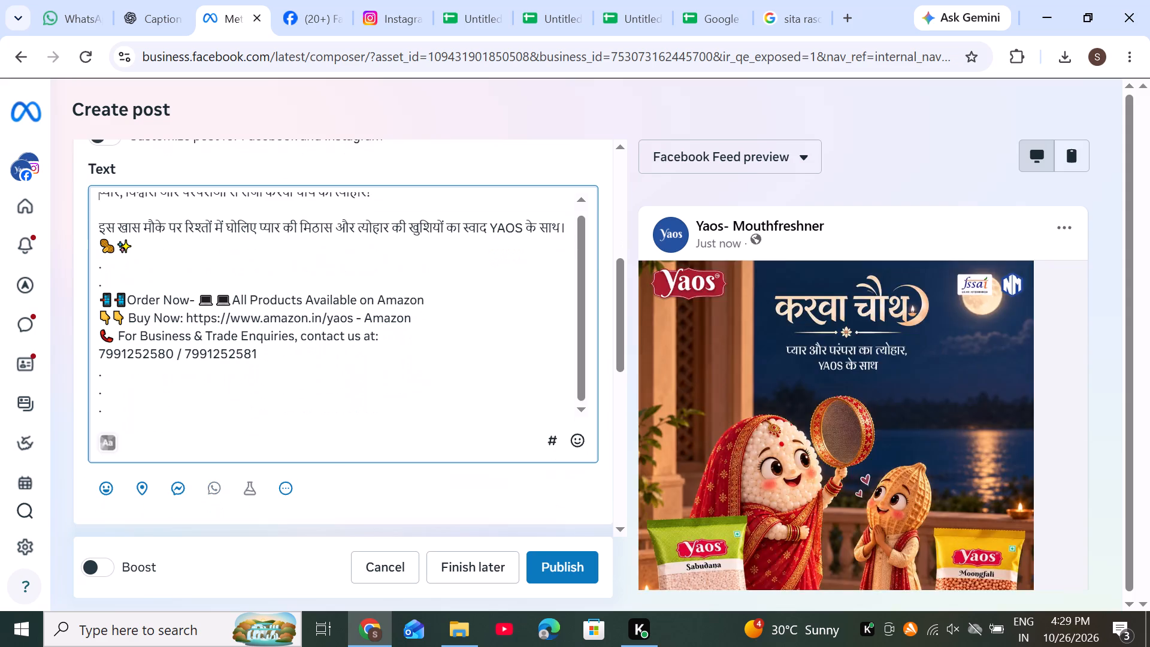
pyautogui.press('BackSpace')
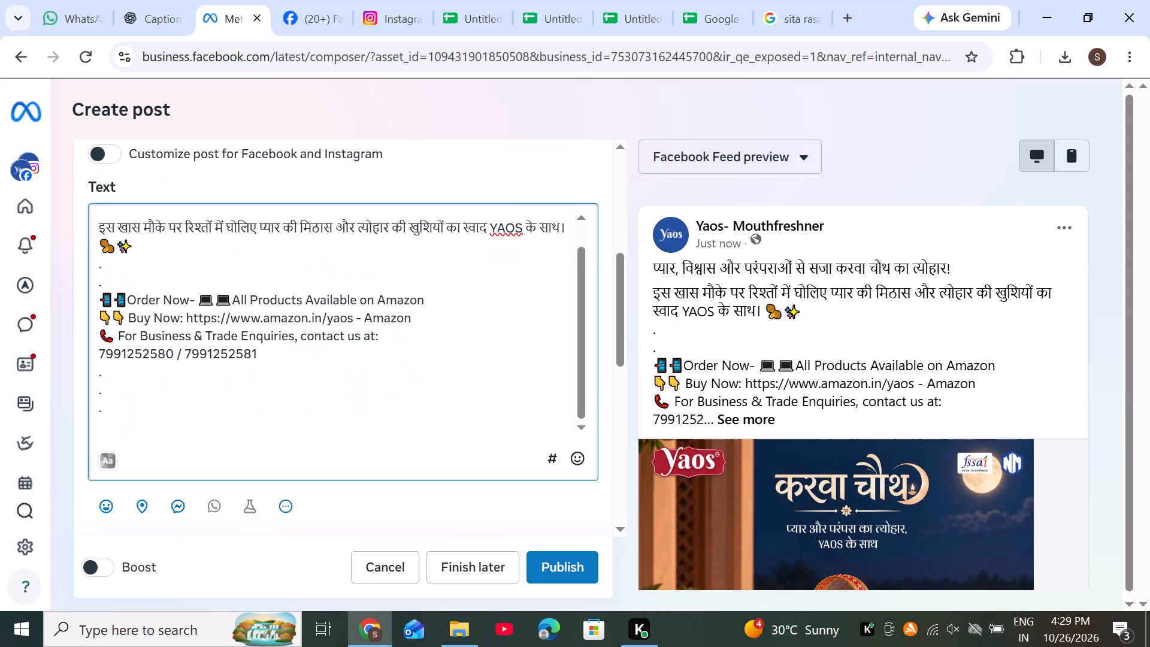
pyautogui.click(289, 414)
pyautogui.press('Return')
pyautogui.press('.')
pyautogui.press('Return')
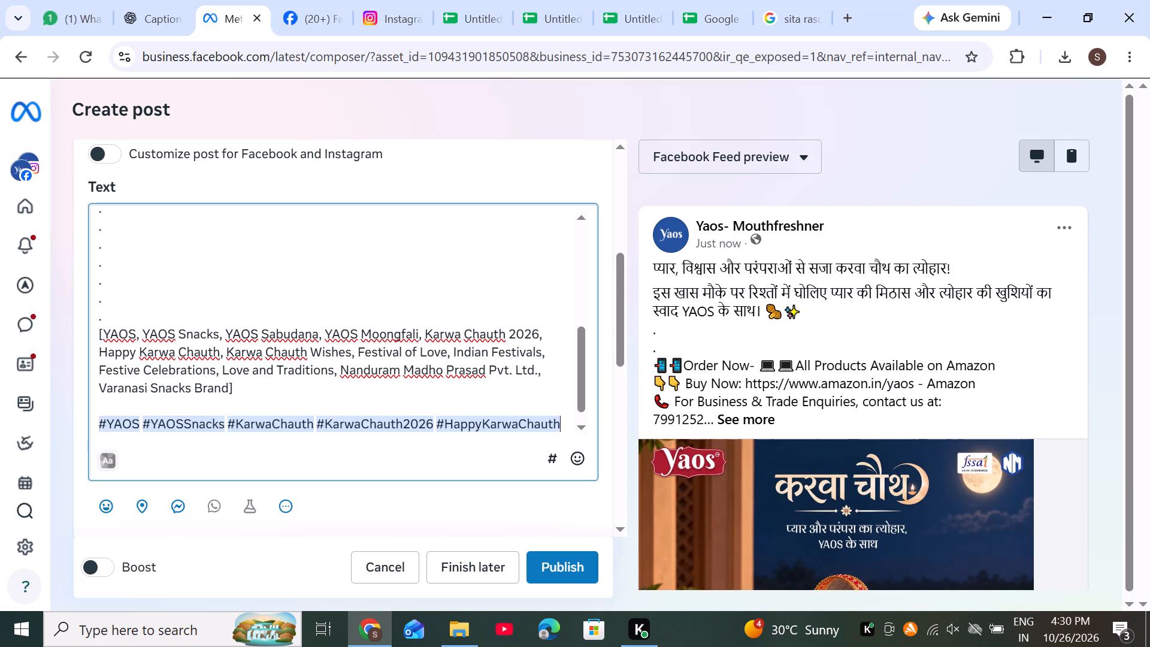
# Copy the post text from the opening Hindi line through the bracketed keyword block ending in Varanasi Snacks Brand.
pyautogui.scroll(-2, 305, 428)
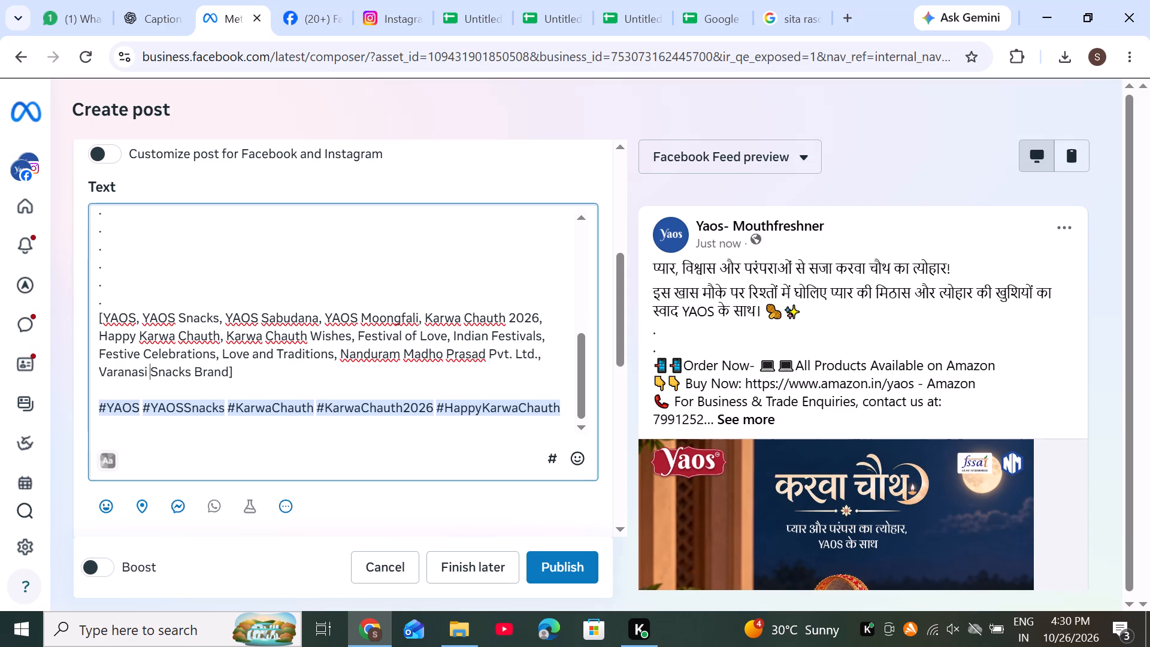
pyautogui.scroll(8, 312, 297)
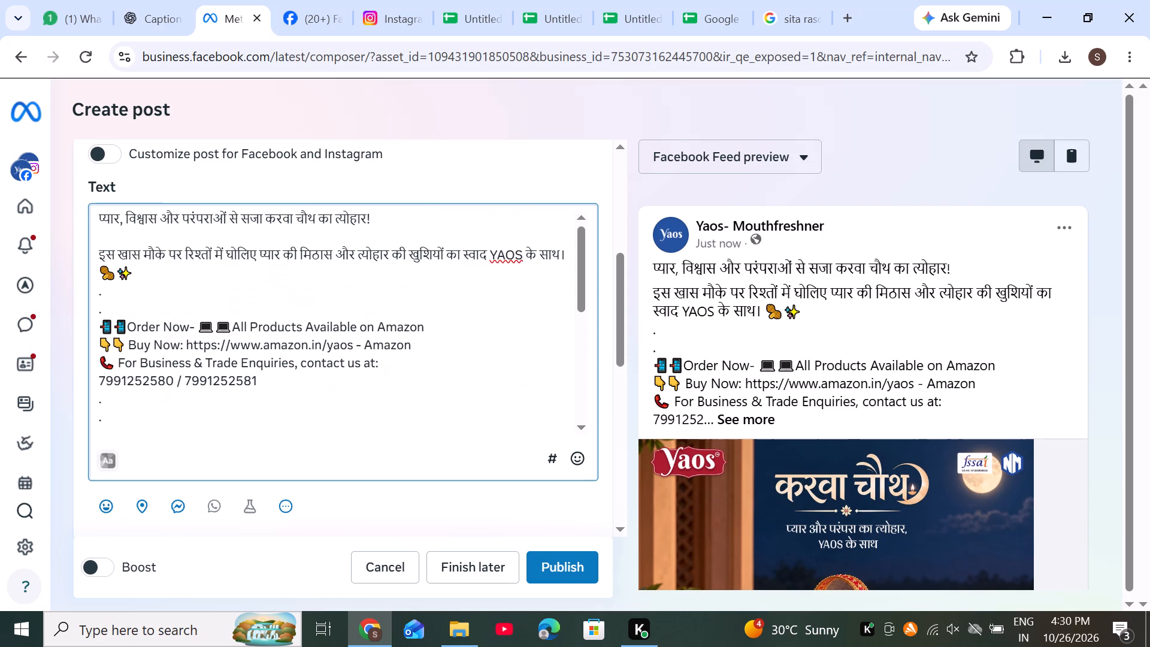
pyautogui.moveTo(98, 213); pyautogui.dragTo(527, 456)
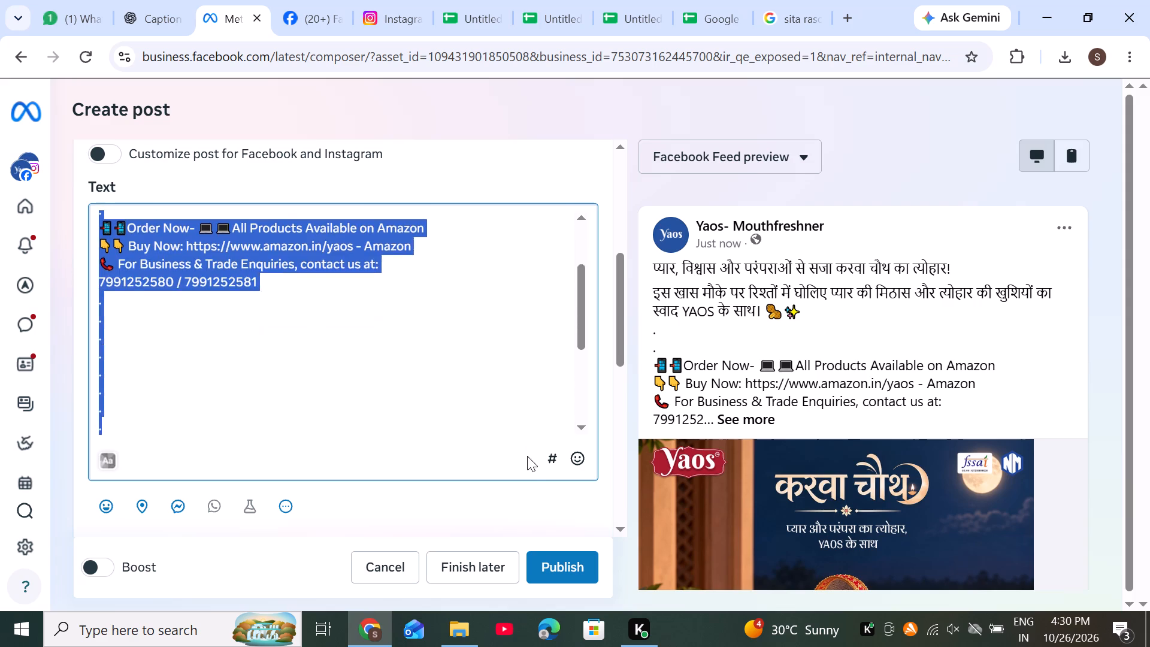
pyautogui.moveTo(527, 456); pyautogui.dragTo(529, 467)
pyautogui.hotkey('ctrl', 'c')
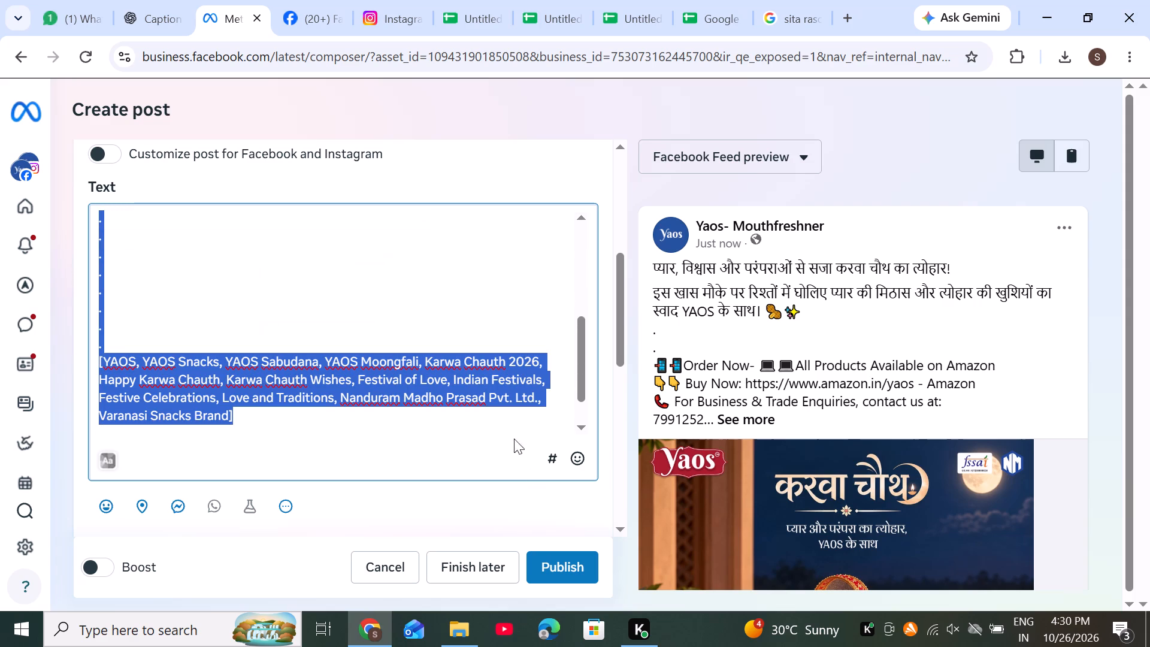
# Review the full post text, from the Hindi greeting and contact block through the dot spacer to the keywords and hashtags.
pyautogui.click(371, 253)
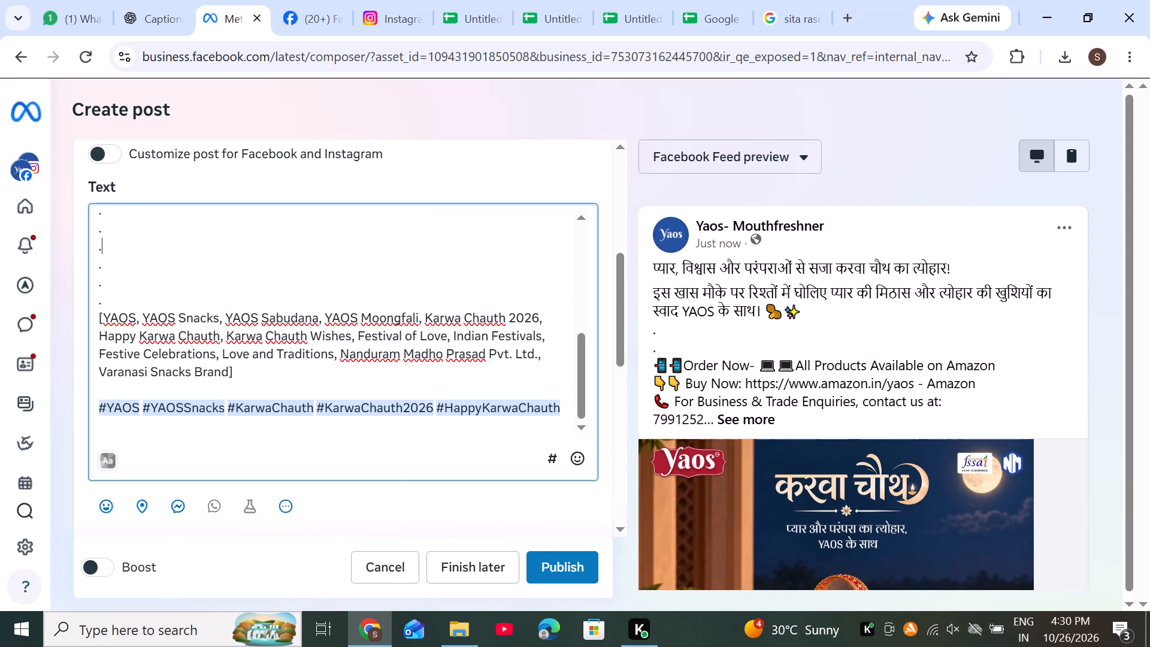
pyautogui.scroll(8, 382, 382)
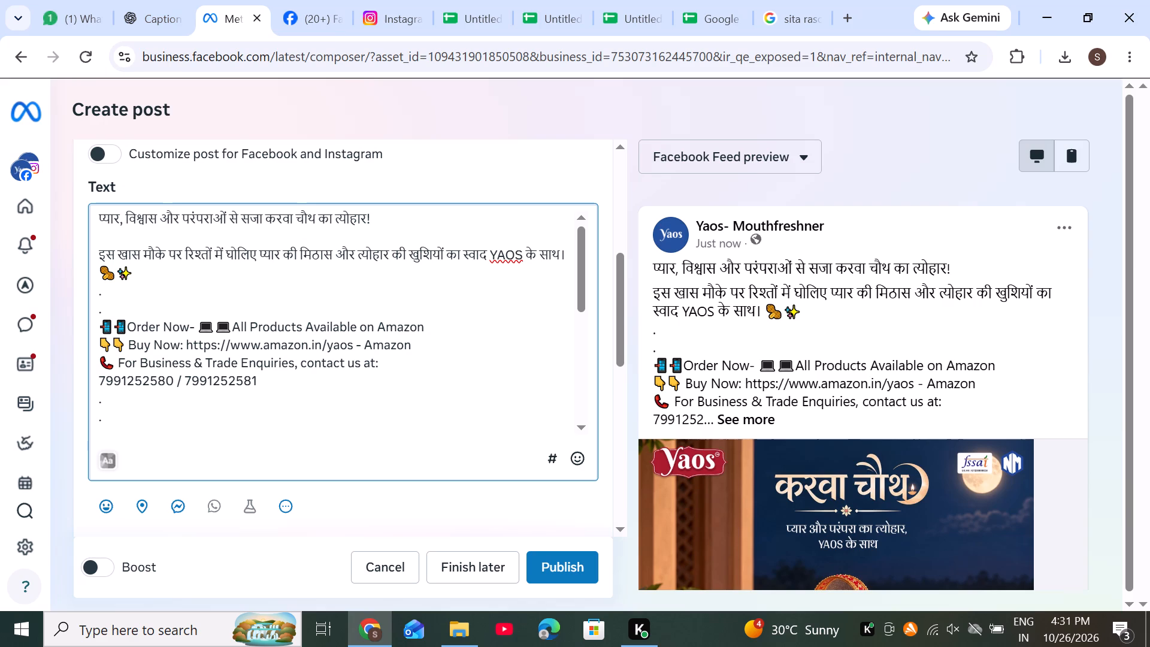
pyautogui.scroll(-3, 443, 413)
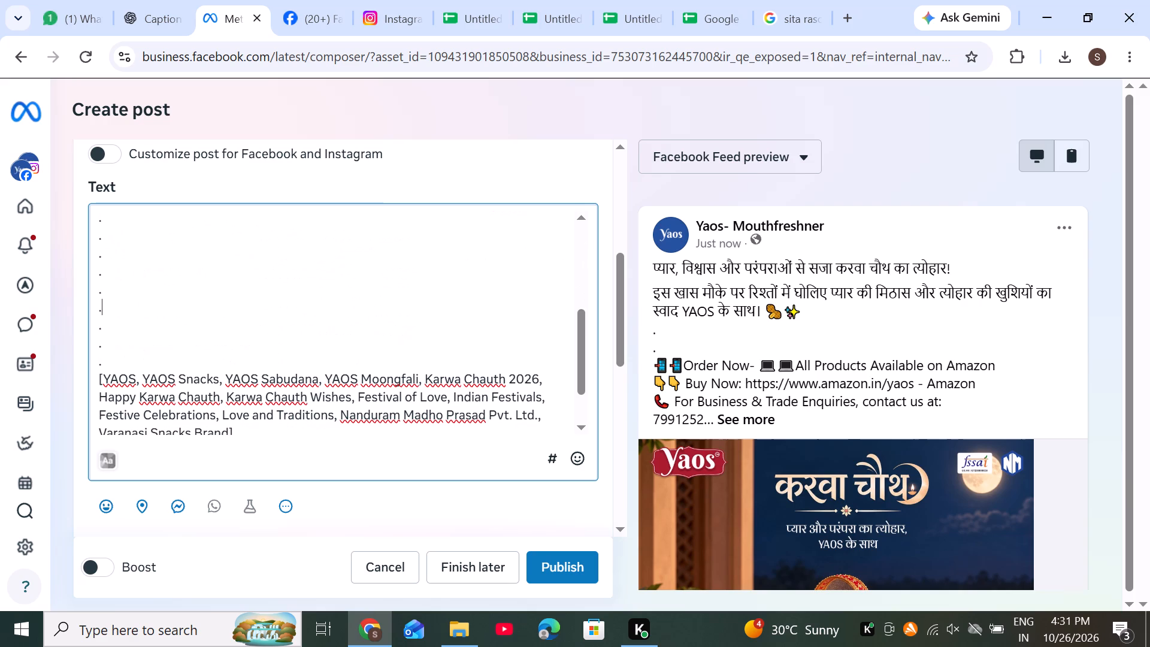
pyautogui.scroll(-3, 443, 413)
pyautogui.scroll(5, 443, 413)
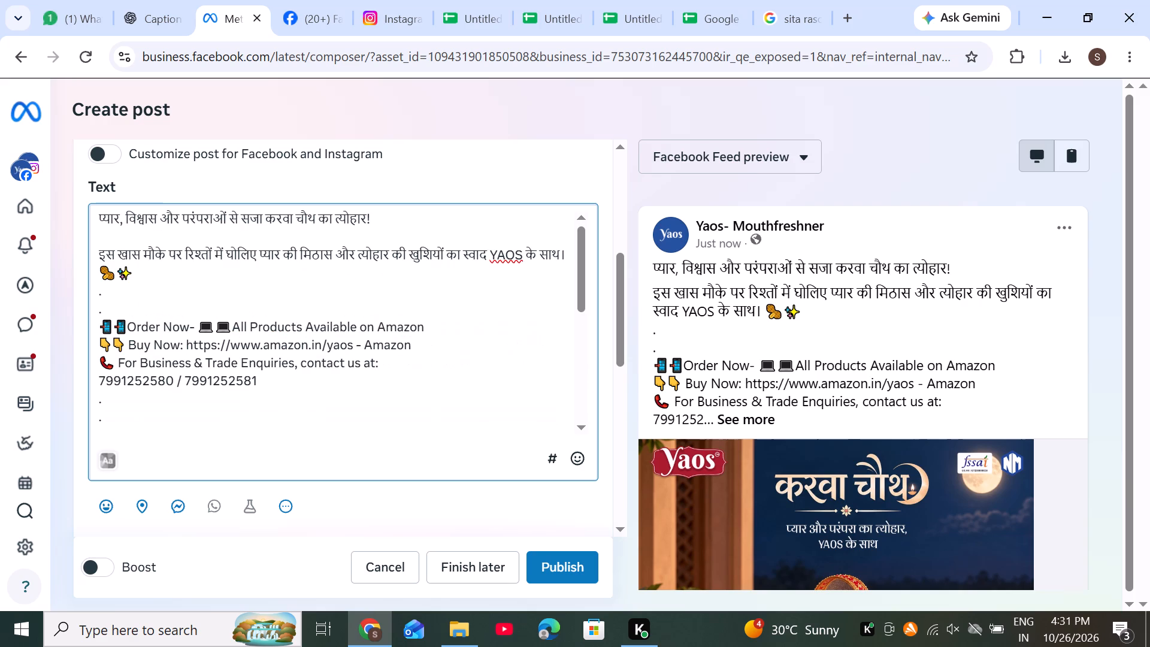
pyautogui.scroll(-4, 443, 413)
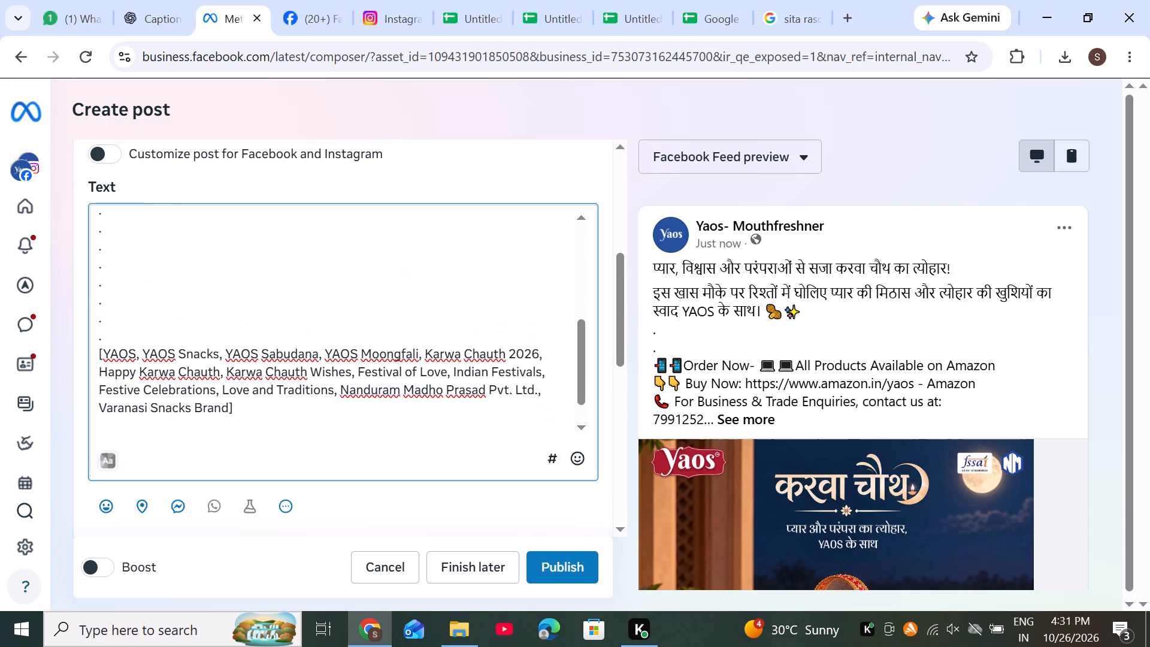
pyautogui.scroll(-3, 443, 413)
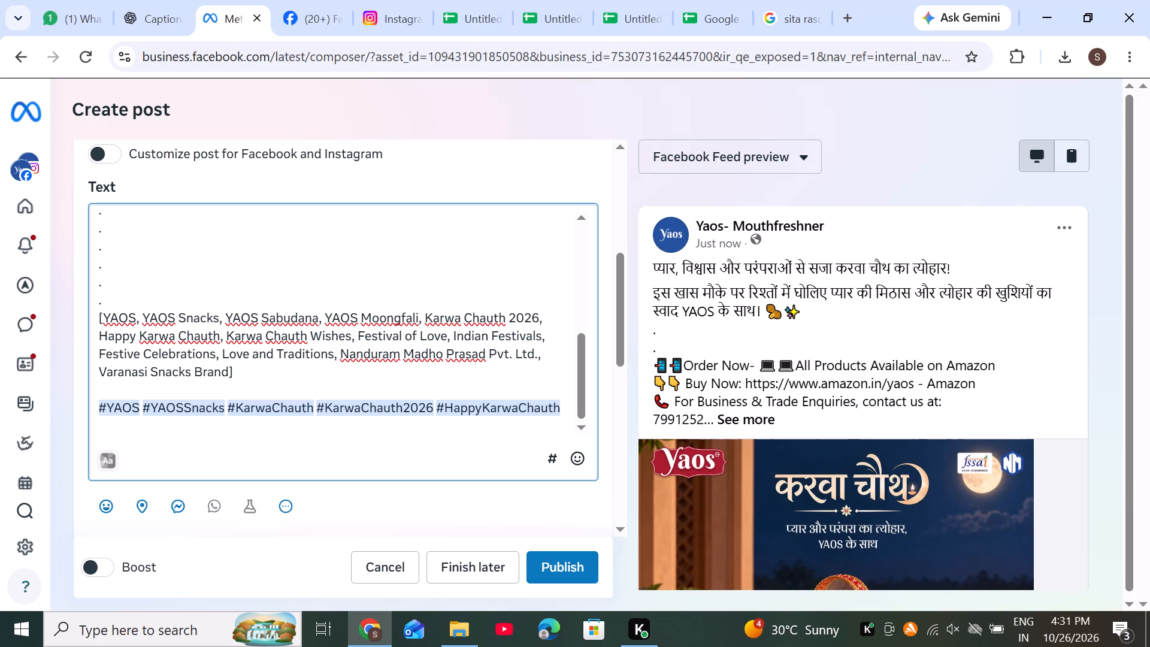
pyautogui.click(186, 298)
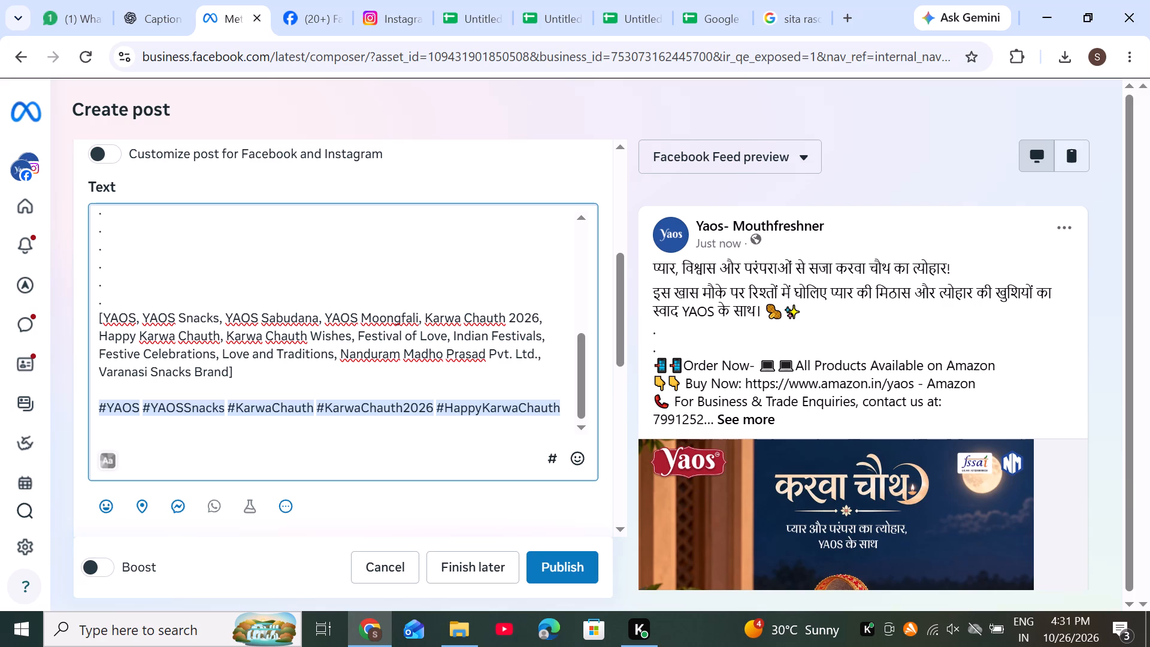
pyautogui.click(180, 286)
pyautogui.click(177, 270)
pyautogui.click(172, 250)
pyautogui.click(295, 379)
pyautogui.scroll(5, 133, 315)
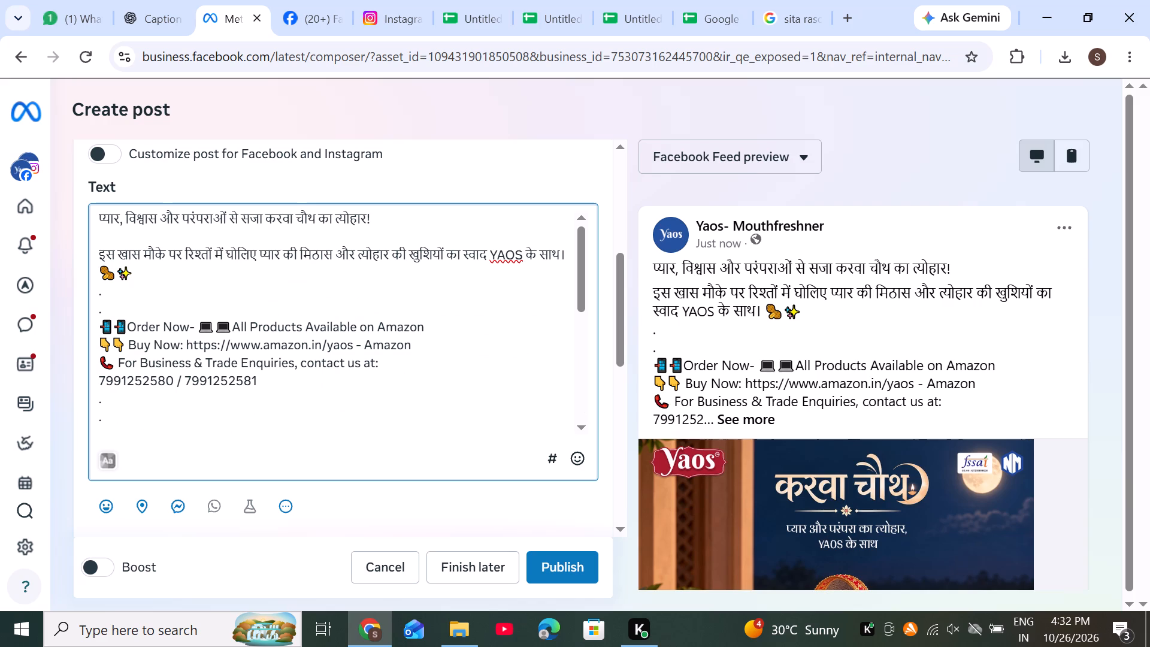
pyautogui.scroll(-5, 385, 380)
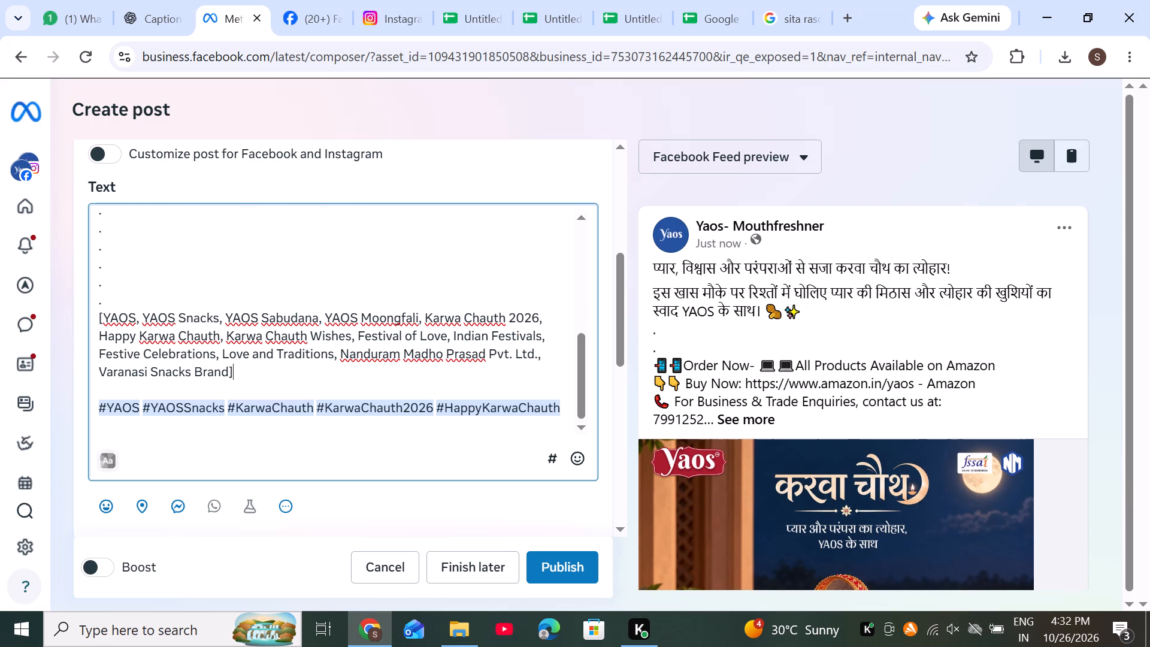
pyautogui.scroll(7, 197, 273)
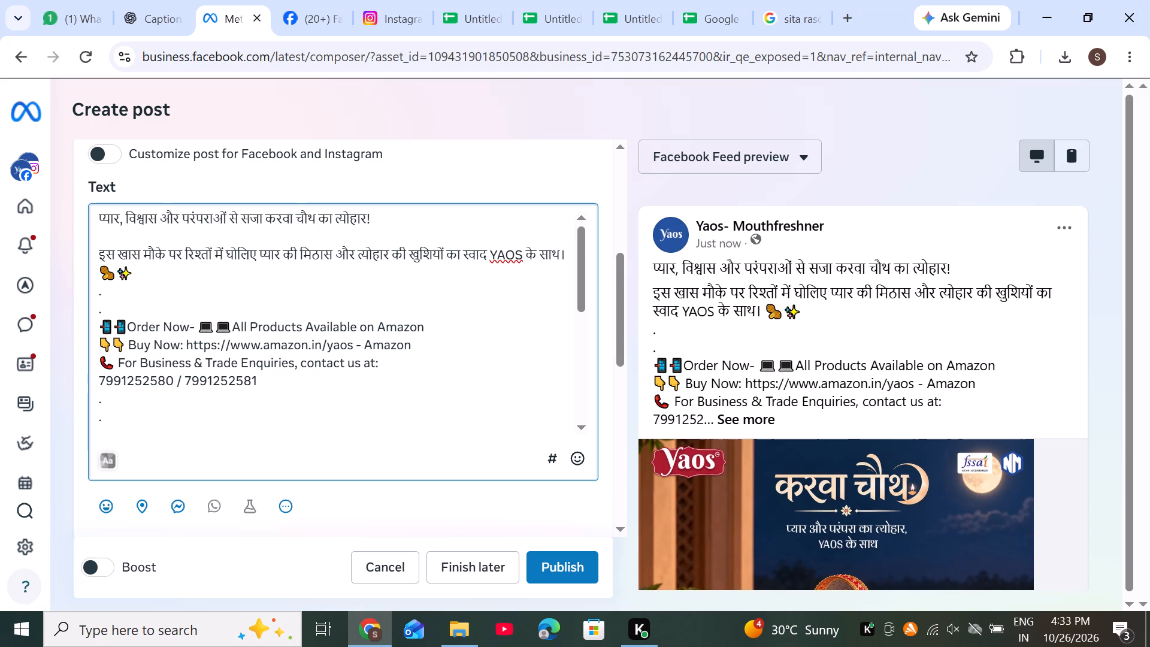
pyautogui.scroll(1, 144, 273)
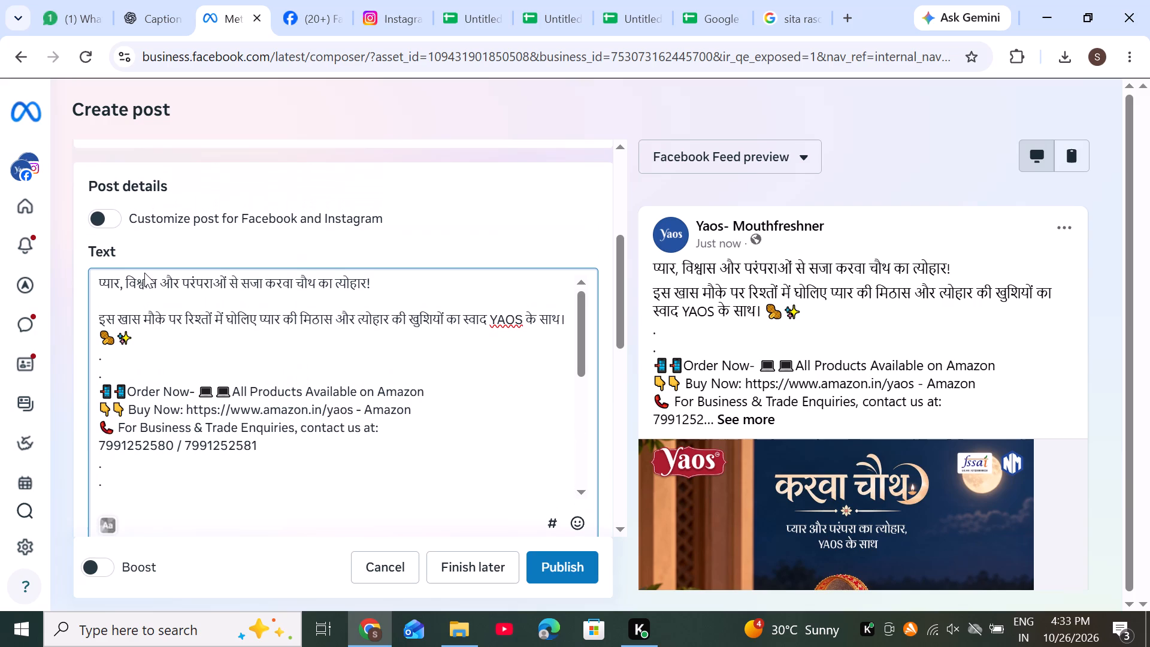
pyautogui.scroll(-2, 167, 341)
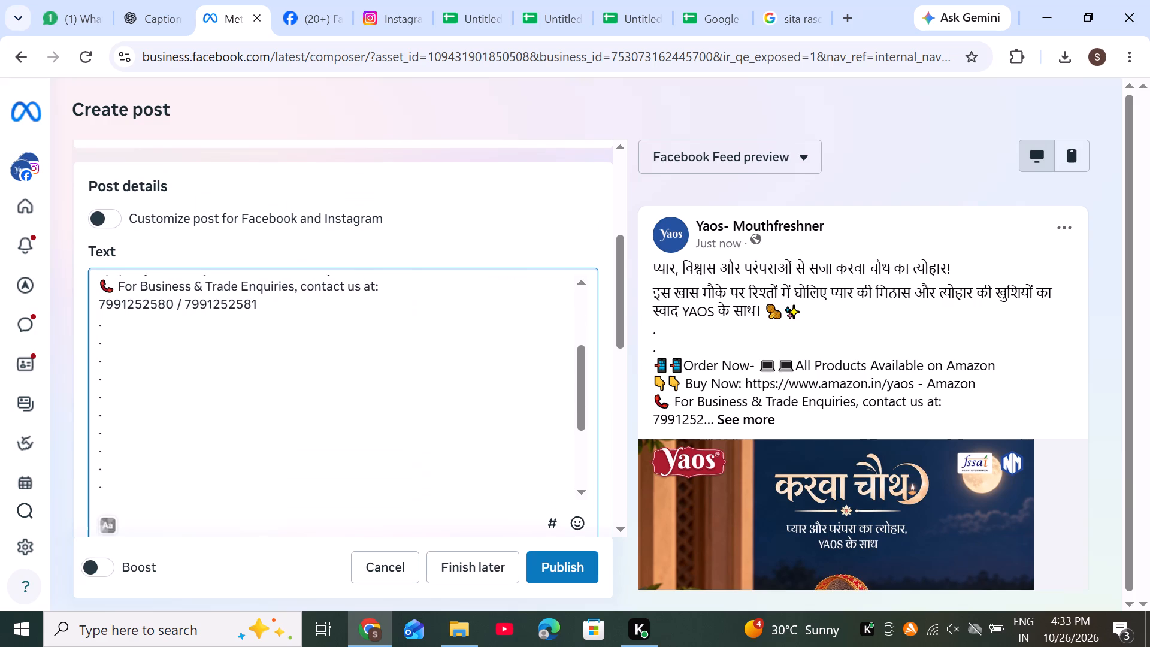
pyautogui.scroll(-3, 167, 341)
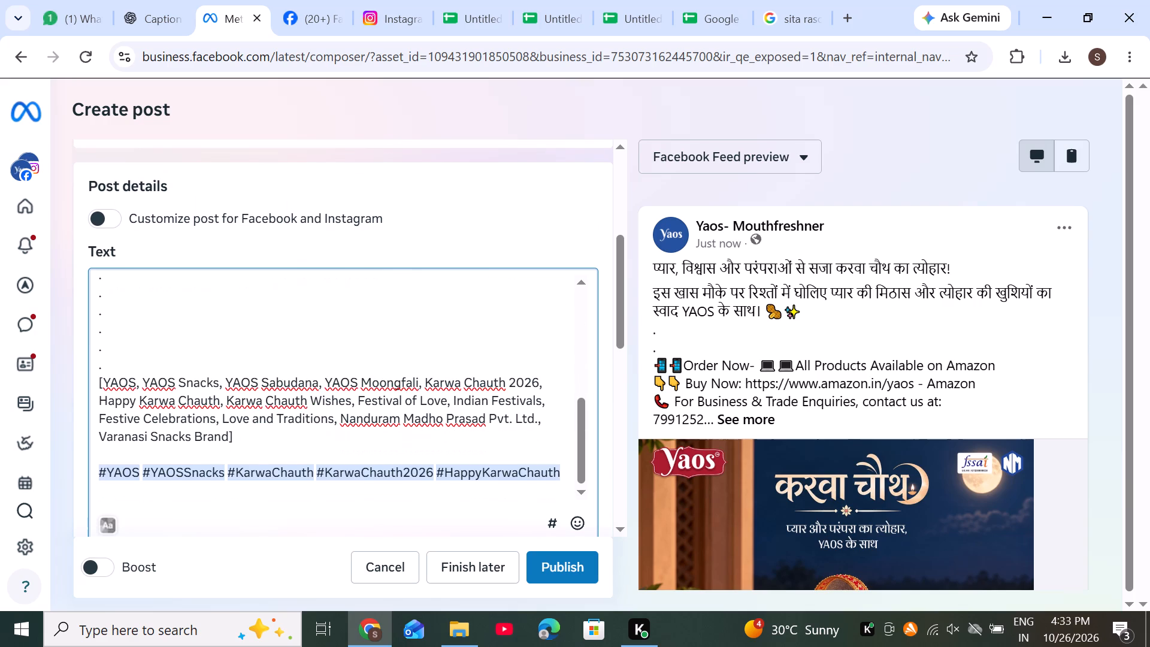
# Copy the end of the post text, from the spacer dots through the bracketed keyword block and the hashtag line.
pyautogui.scroll(7, 167, 341)
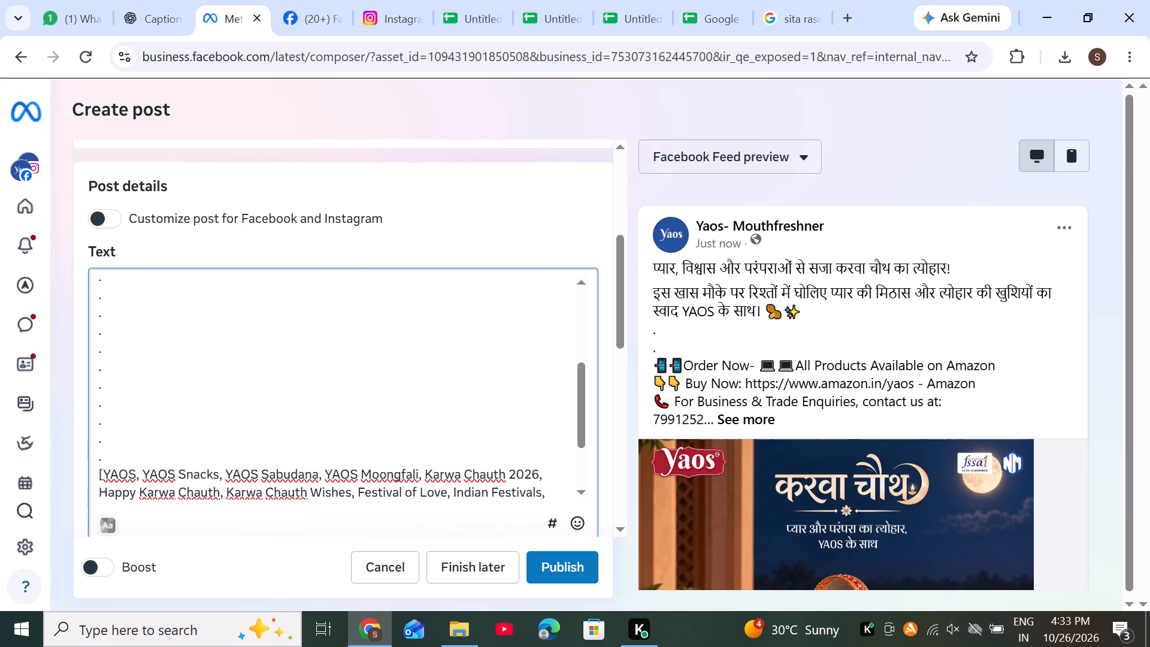
pyautogui.moveTo(99, 281); pyautogui.dragTo(497, 551)
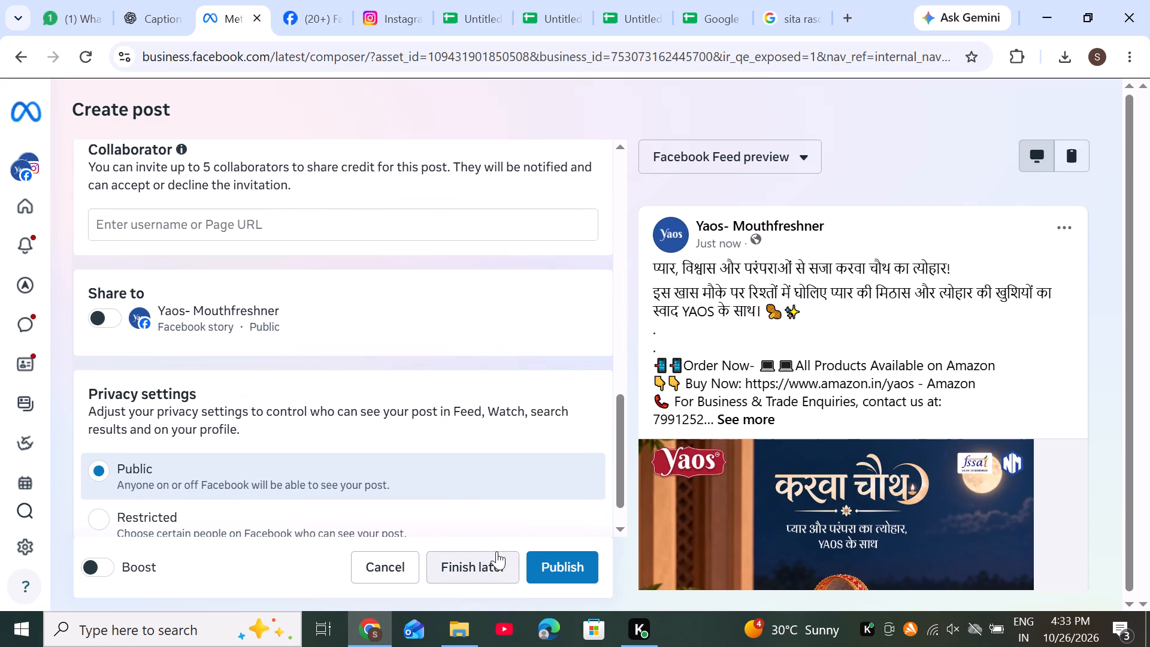
pyautogui.moveTo(497, 551); pyautogui.dragTo(498, 551)
pyautogui.scroll(4, 361, 276)
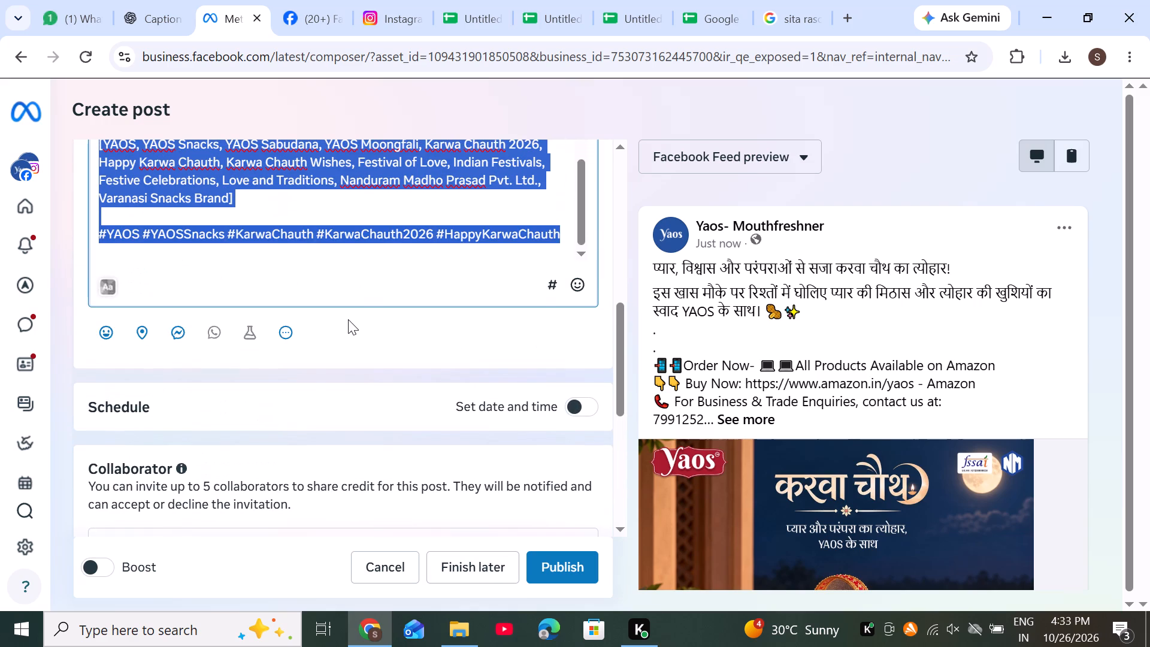
pyautogui.scroll(2, 348, 319)
pyautogui.rightClick(321, 295)
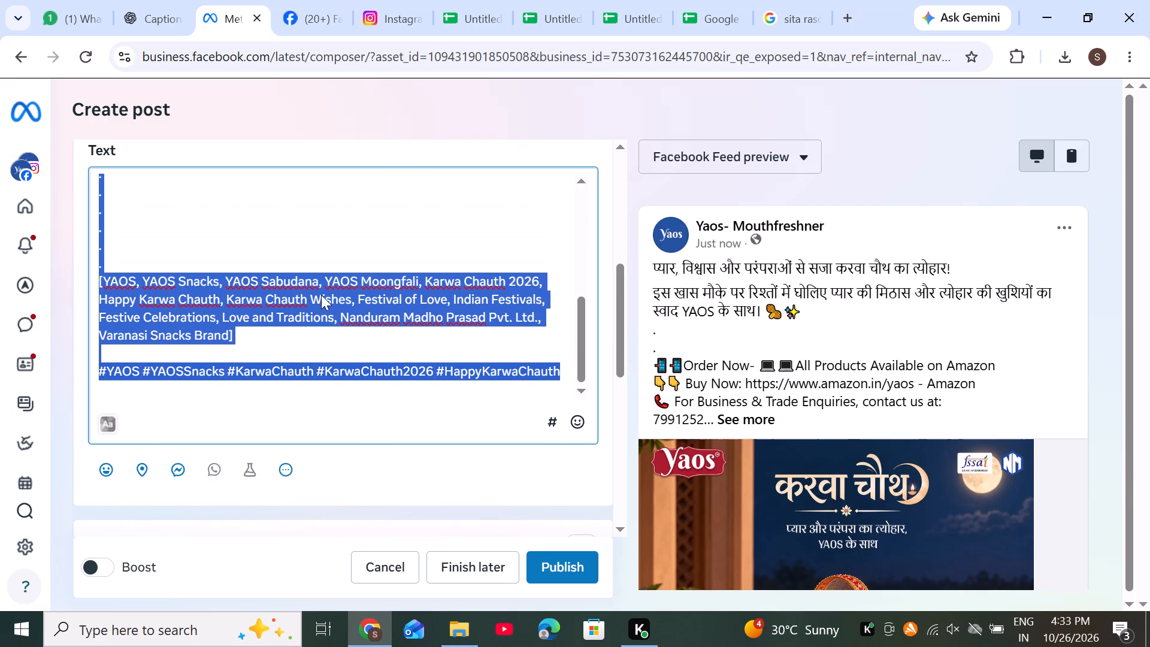
pyautogui.click(383, 241)
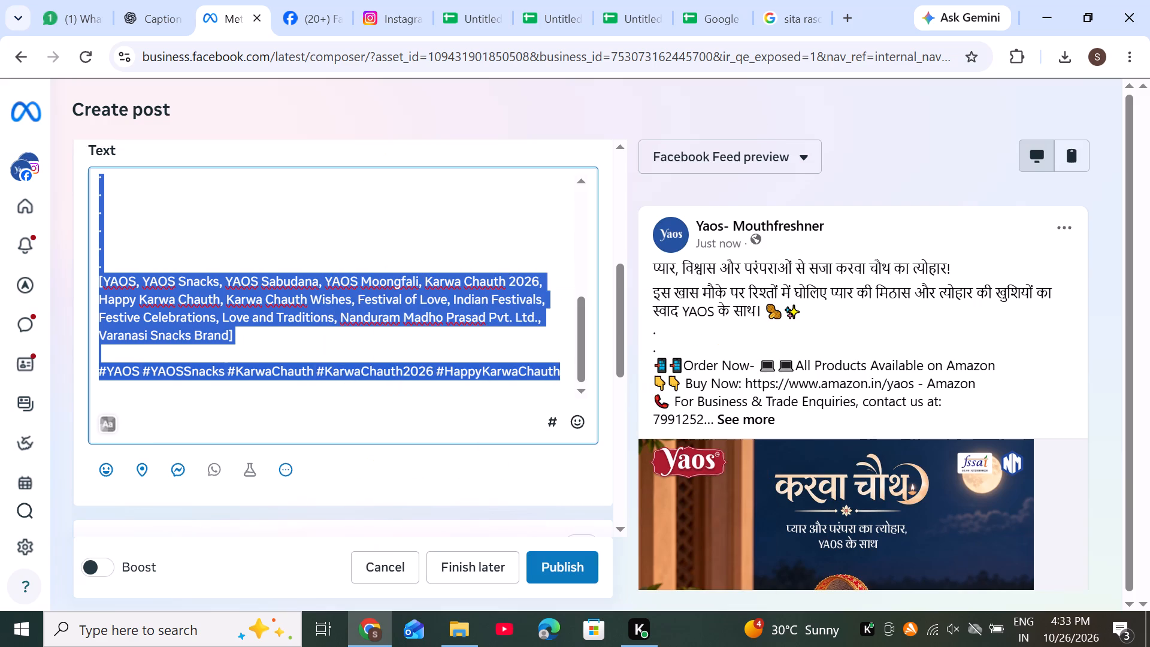
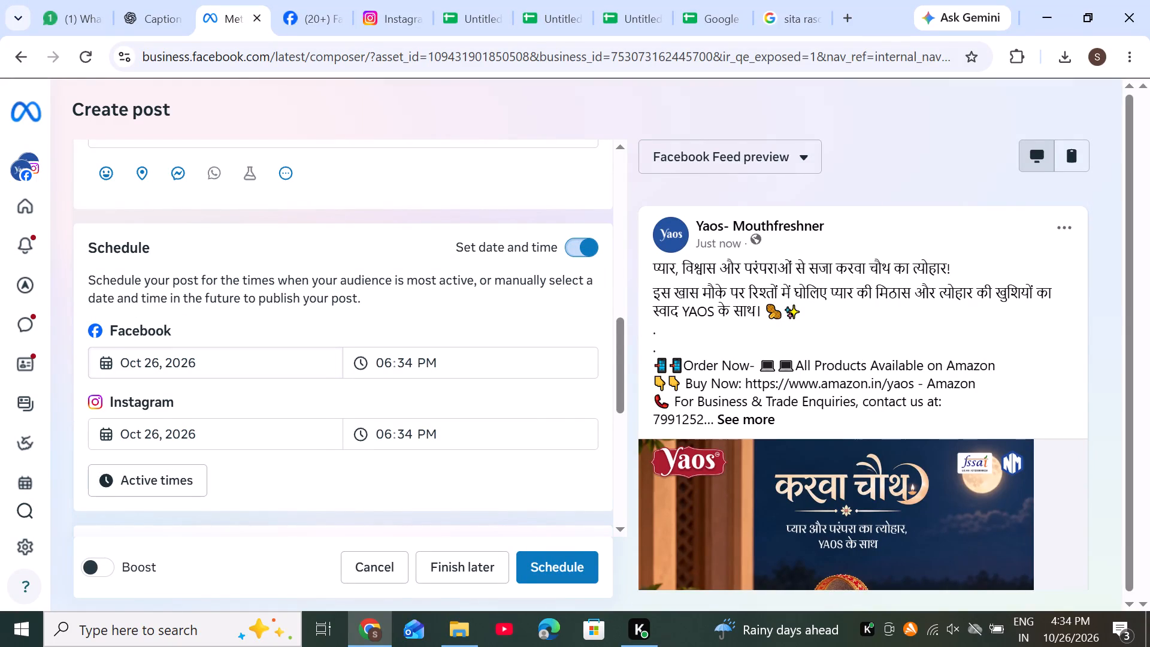
# Set both the Facebook and Instagram schedule dates to Oct 29, 2026.
pyautogui.click(228, 557)
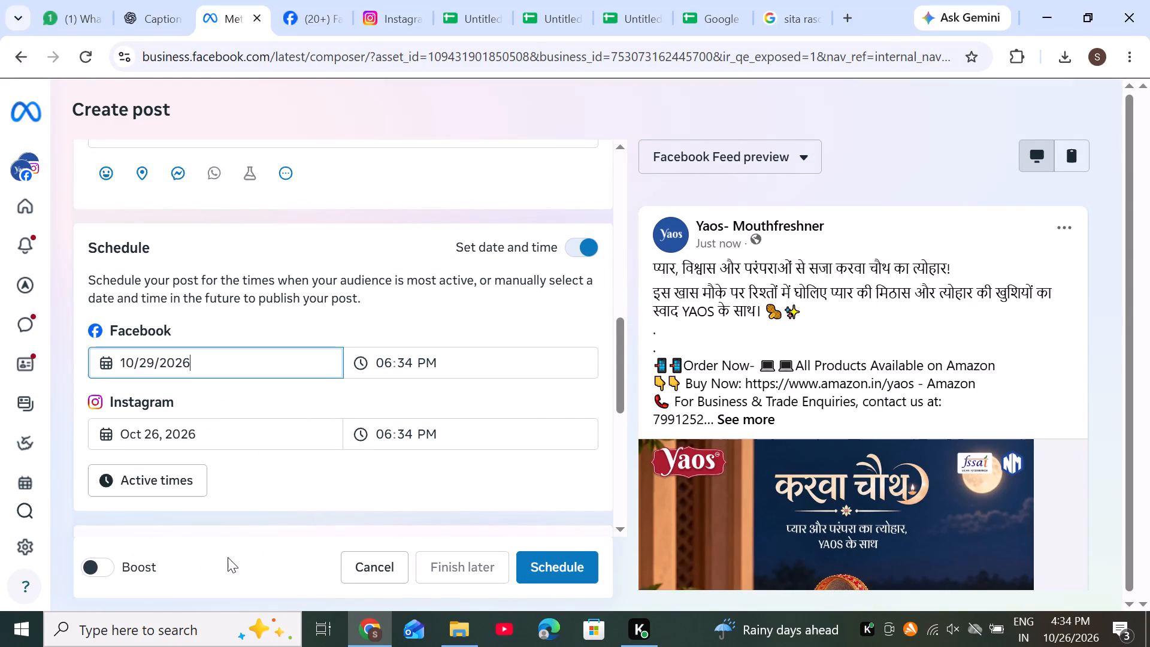
pyautogui.click(150, 432)
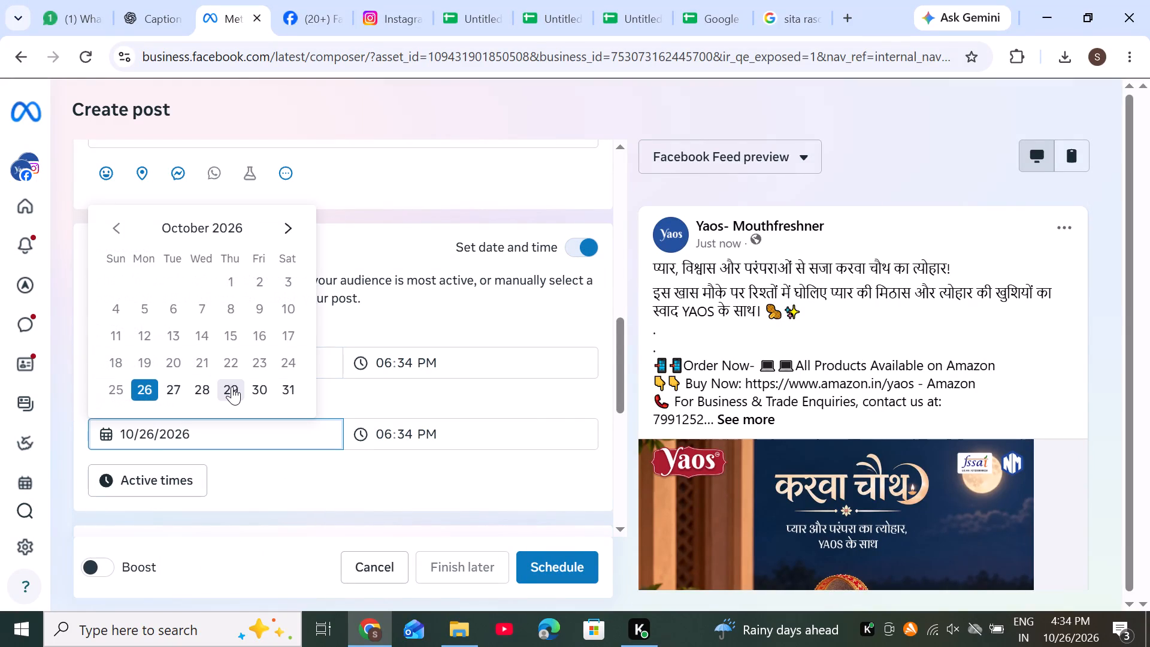
pyautogui.click(232, 386)
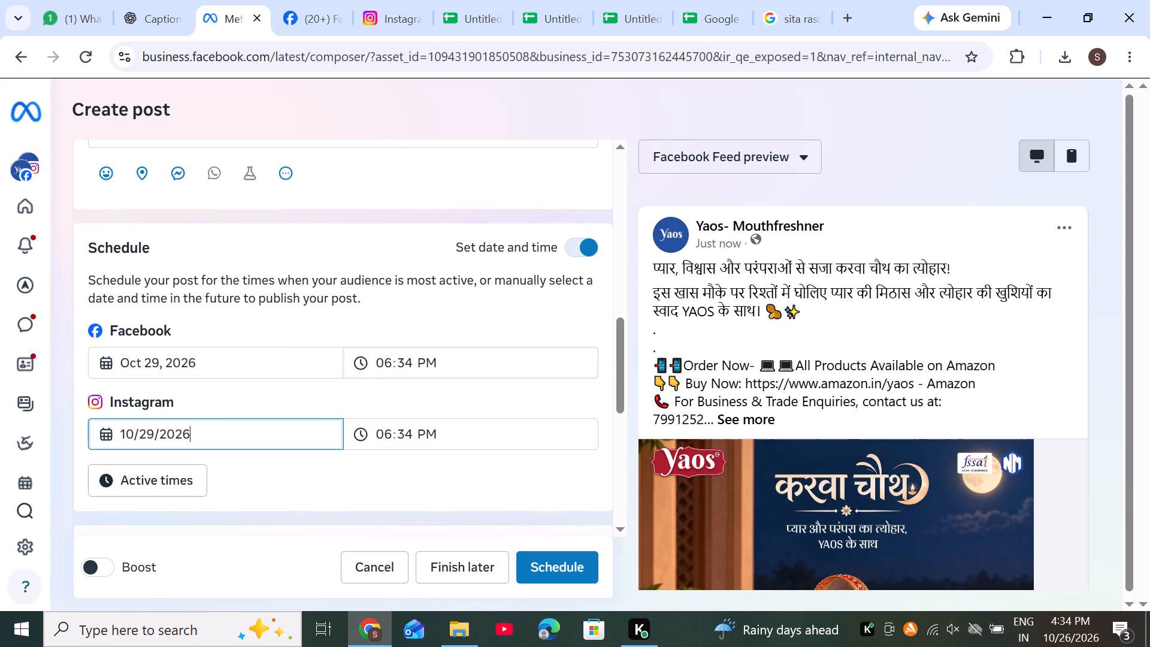
# Set both the Facebook and Instagram publishing times to 06:00 AM.
pyautogui.click(388, 361)
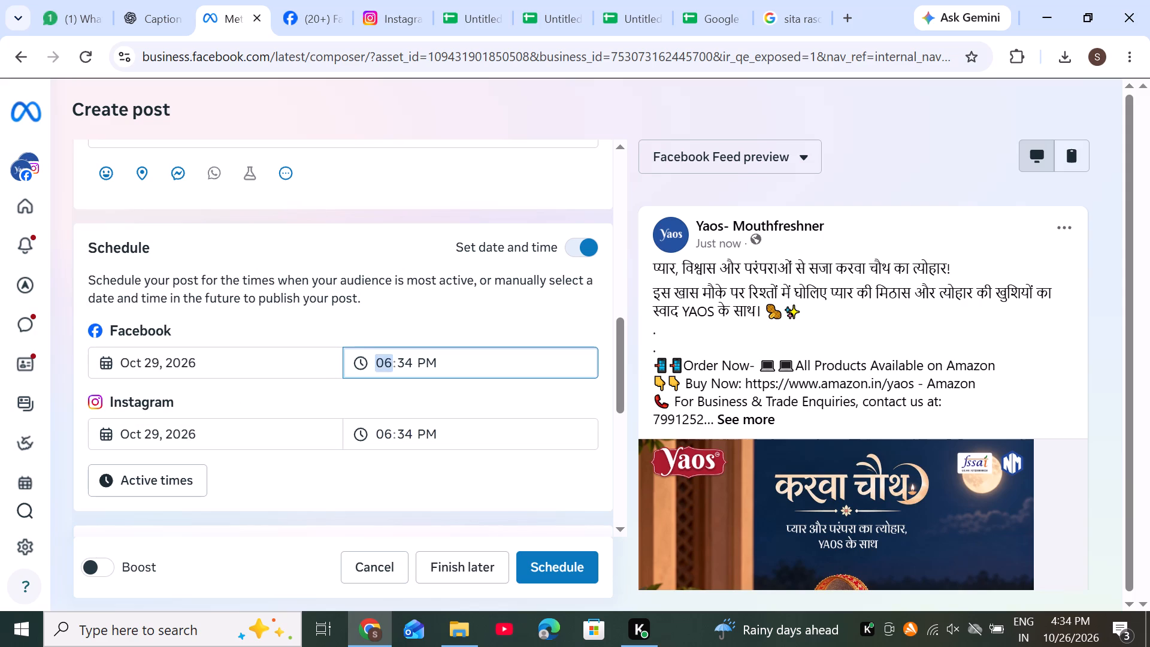
pyautogui.click(405, 363)
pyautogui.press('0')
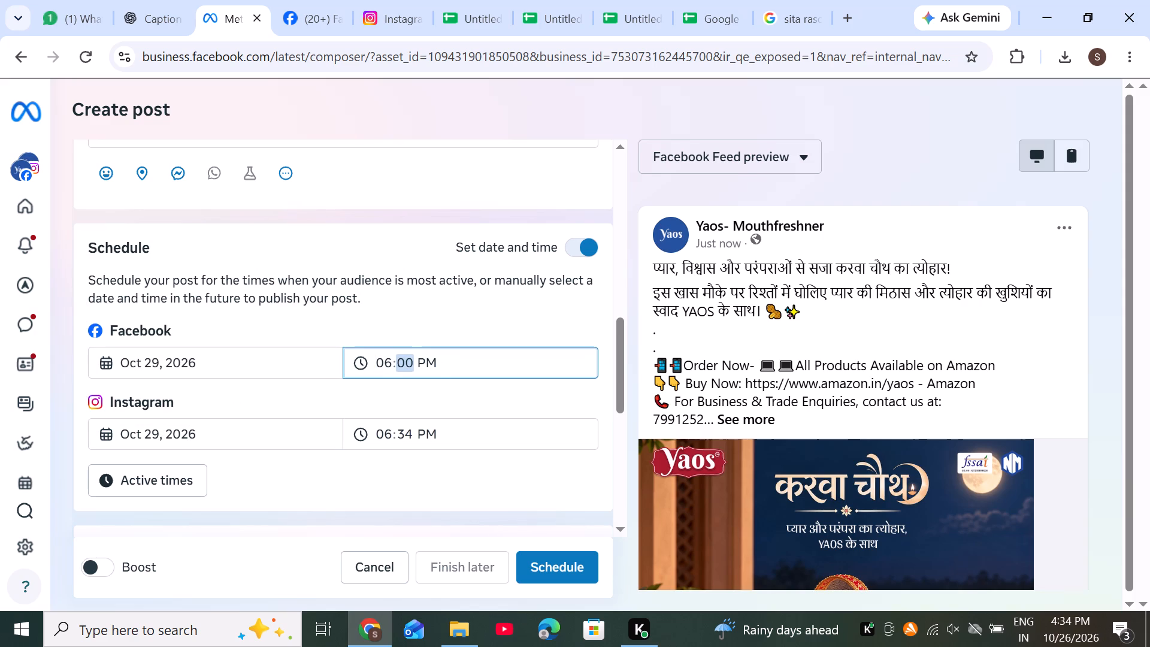
pyautogui.press('Up')
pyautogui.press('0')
pyautogui.click(407, 434)
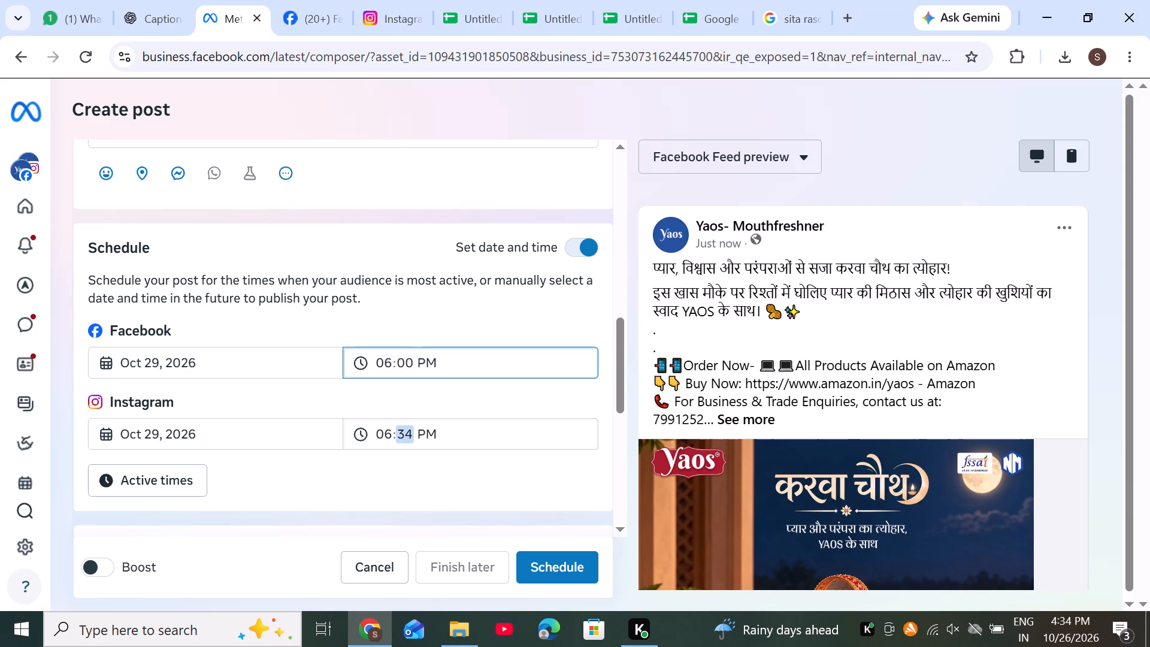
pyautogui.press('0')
pyautogui.press('Right')
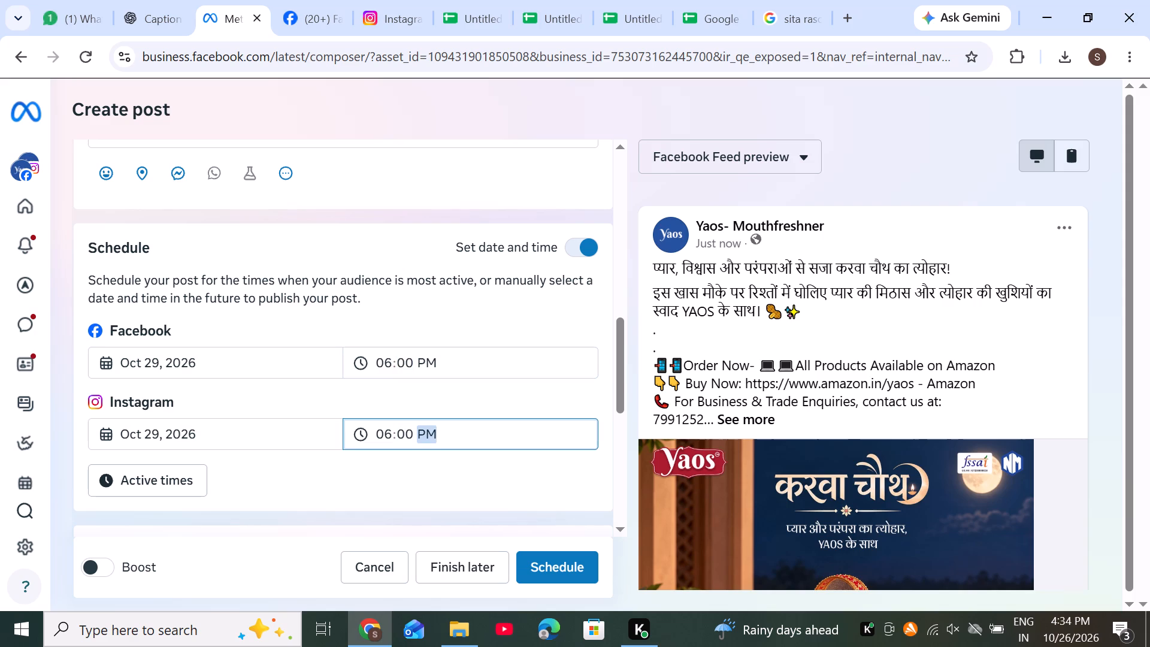
pyautogui.press('Up')
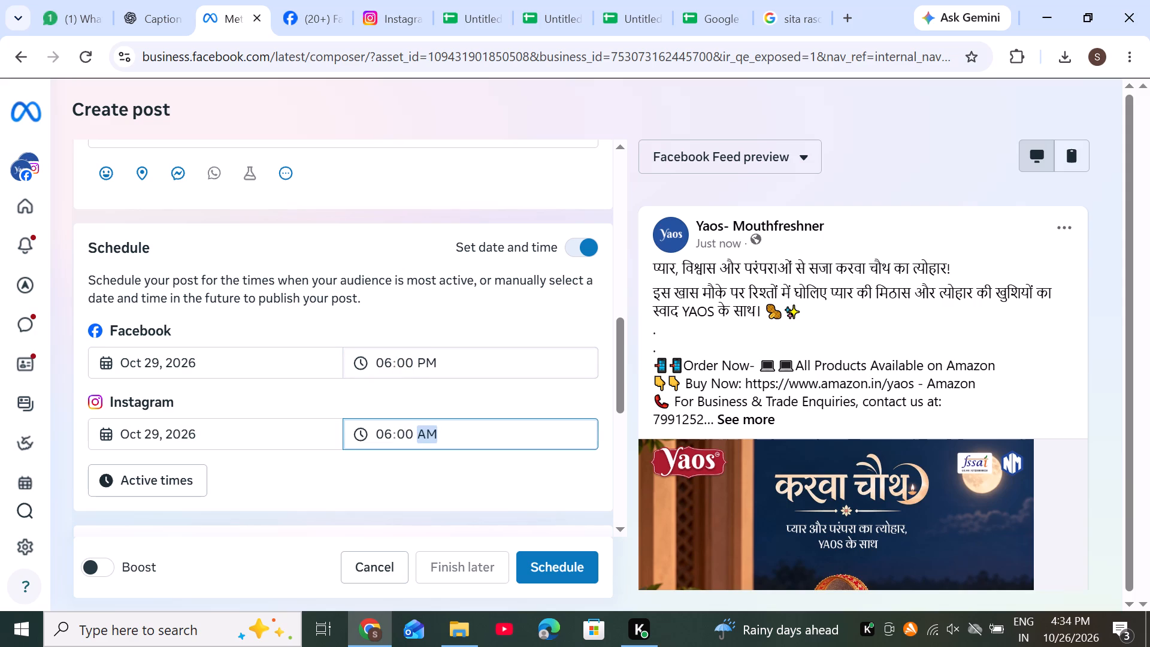
pyautogui.click(422, 361)
pyautogui.press('Up')
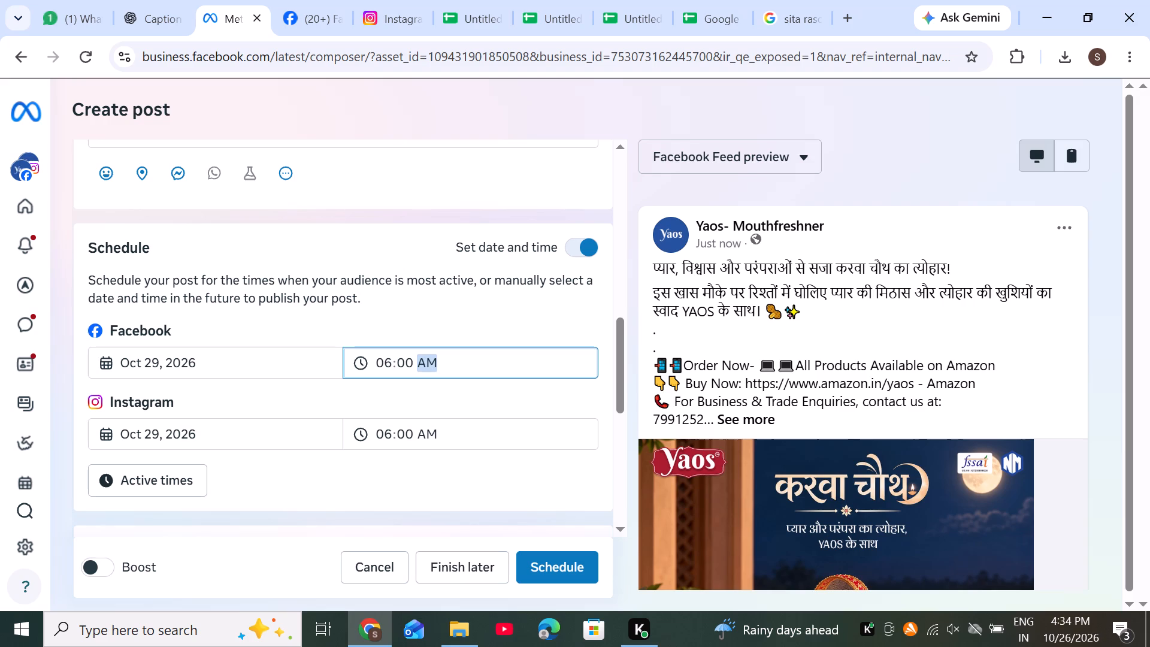
# Check the post text from the contact block through the keywords and hashtags, and submit the Karwa Chauth post for scheduling.
pyautogui.scroll(3, 385, 425)
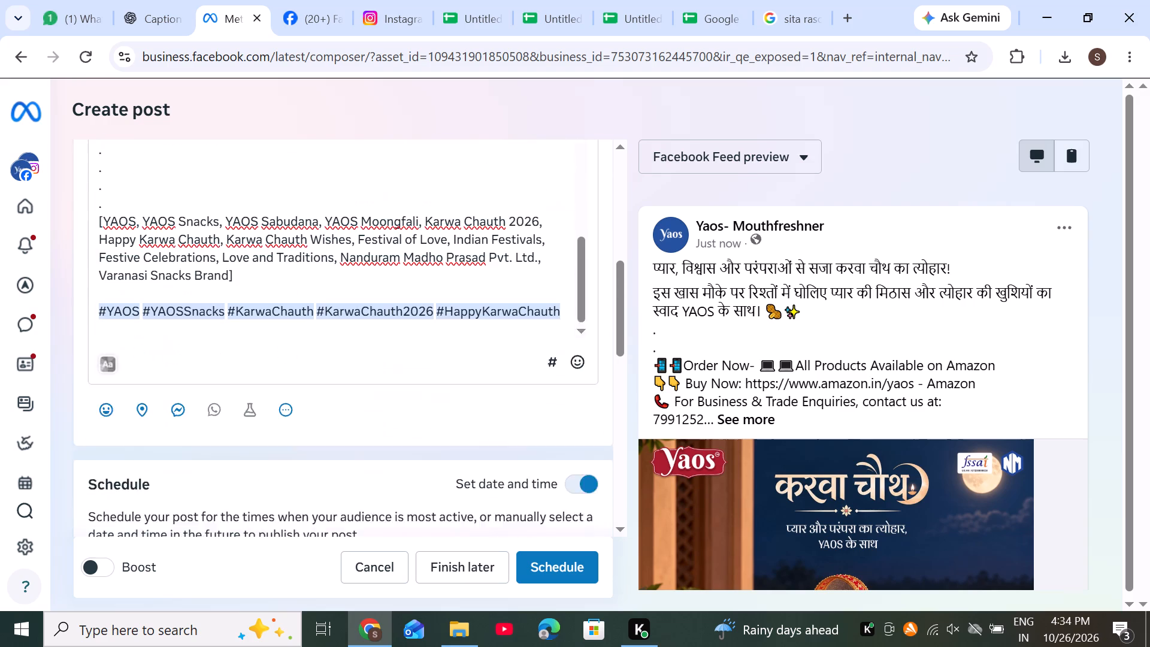
pyautogui.scroll(5, 385, 425)
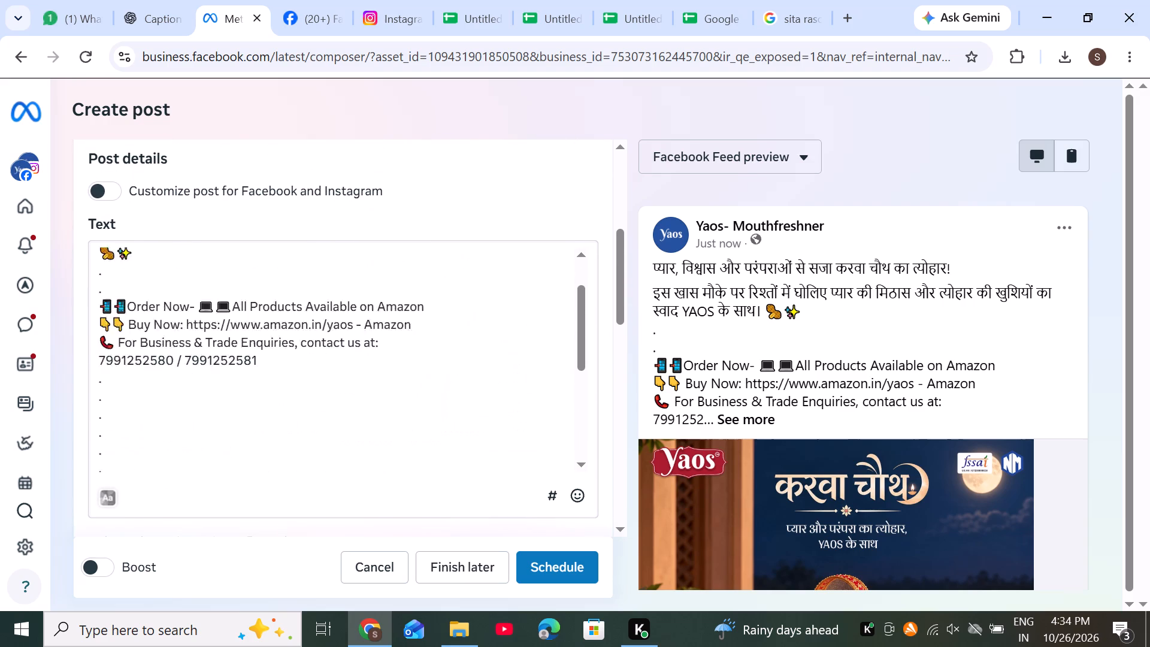
pyautogui.scroll(1, 376, 385)
pyautogui.scroll(-5, 376, 385)
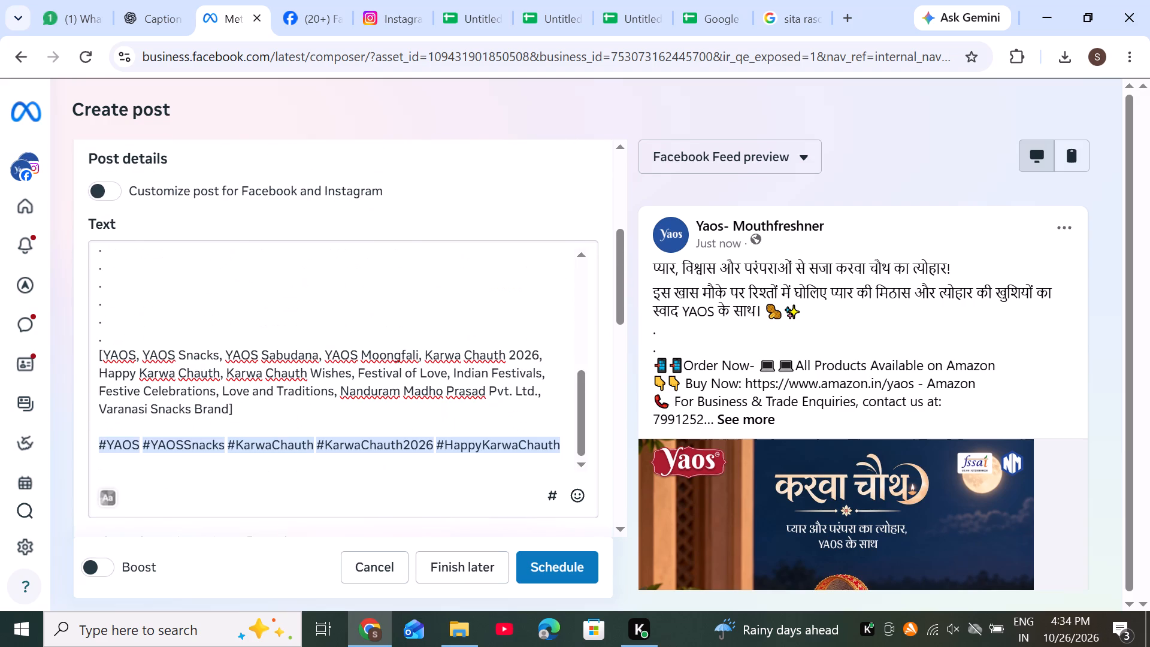
pyautogui.click(558, 563)
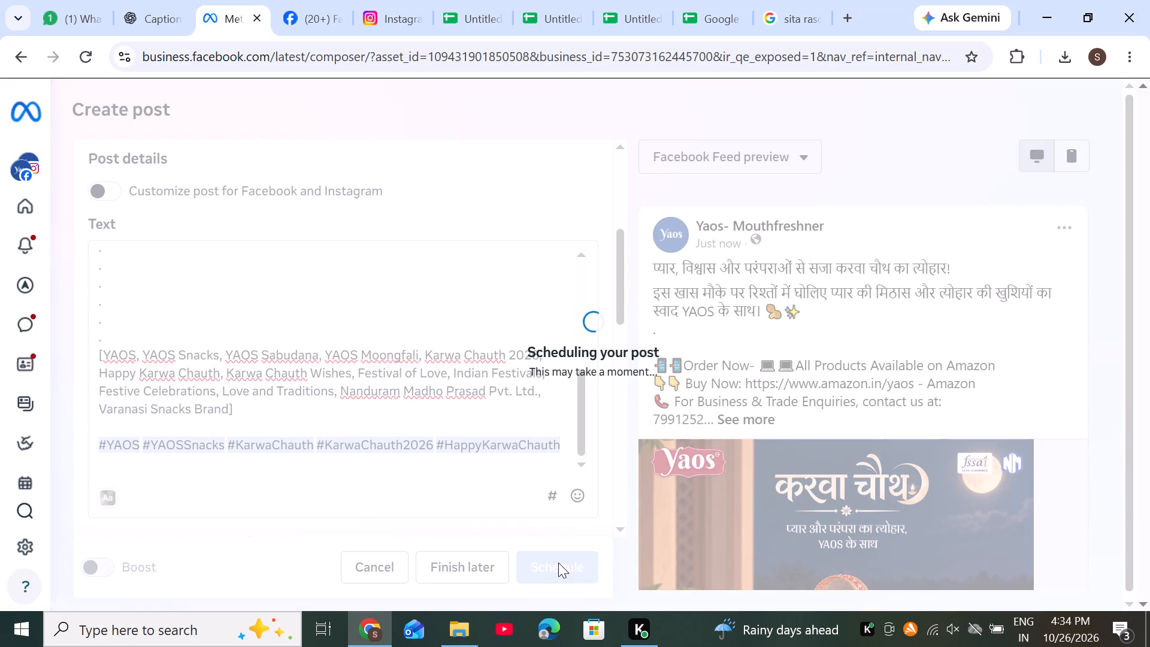
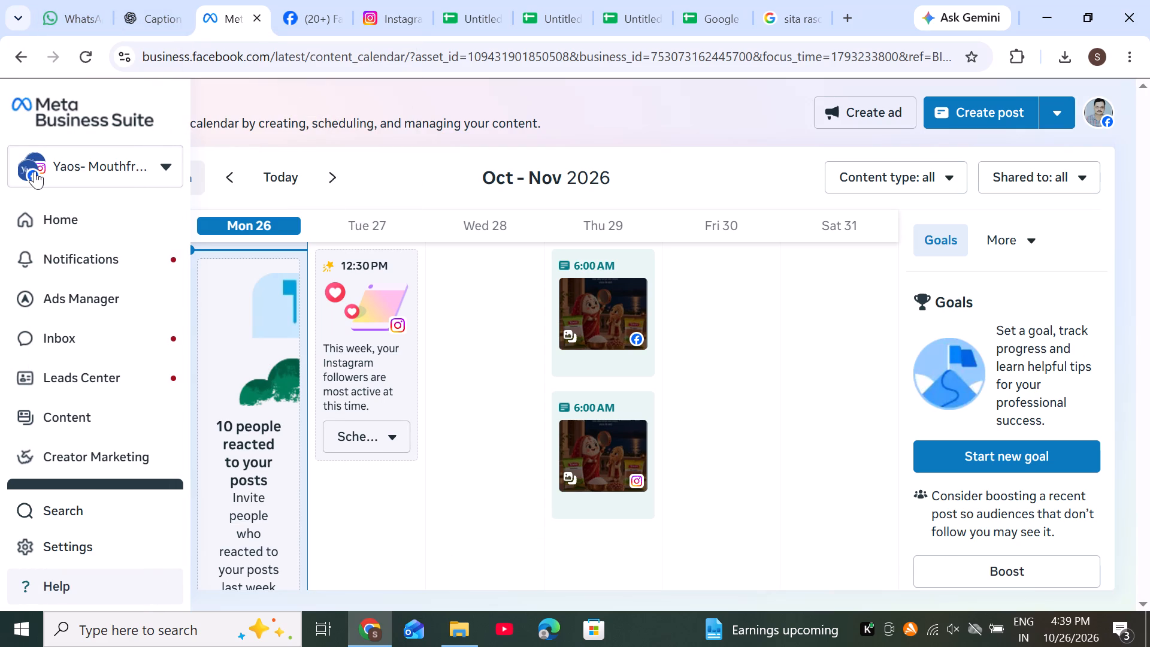
pyautogui.click(38, 213)
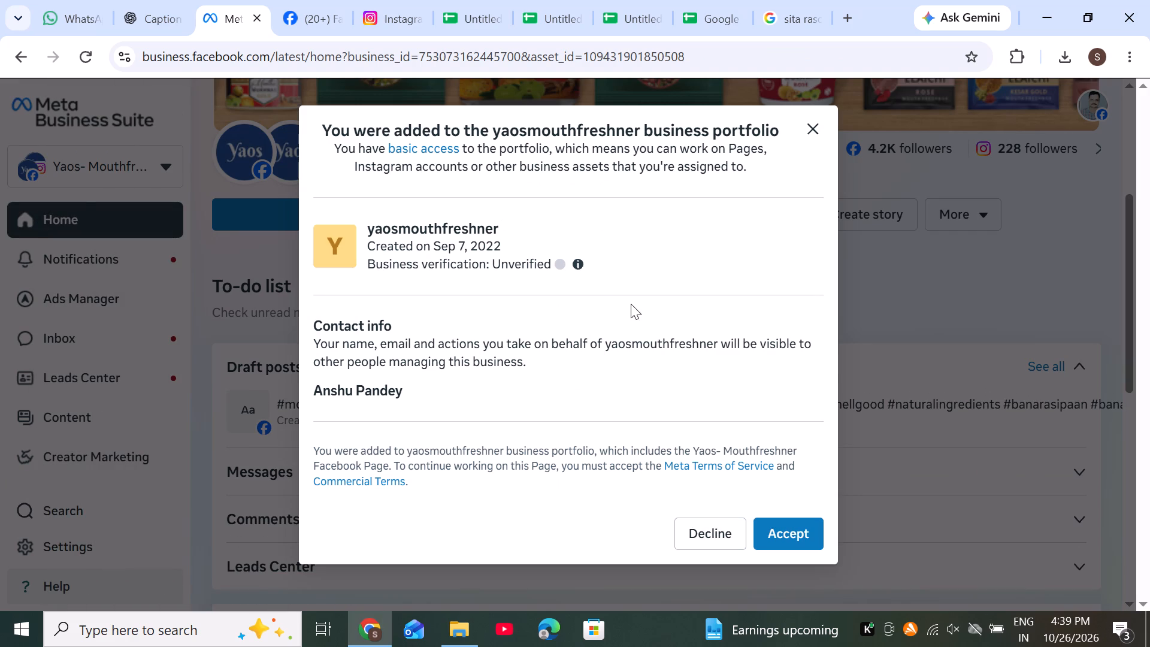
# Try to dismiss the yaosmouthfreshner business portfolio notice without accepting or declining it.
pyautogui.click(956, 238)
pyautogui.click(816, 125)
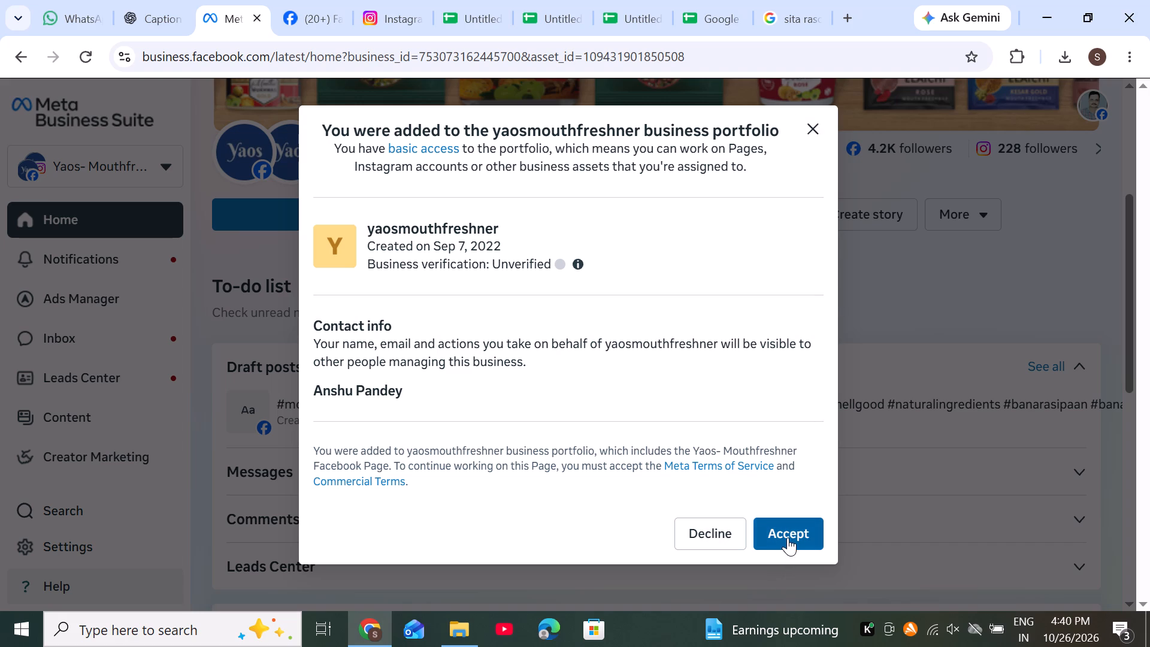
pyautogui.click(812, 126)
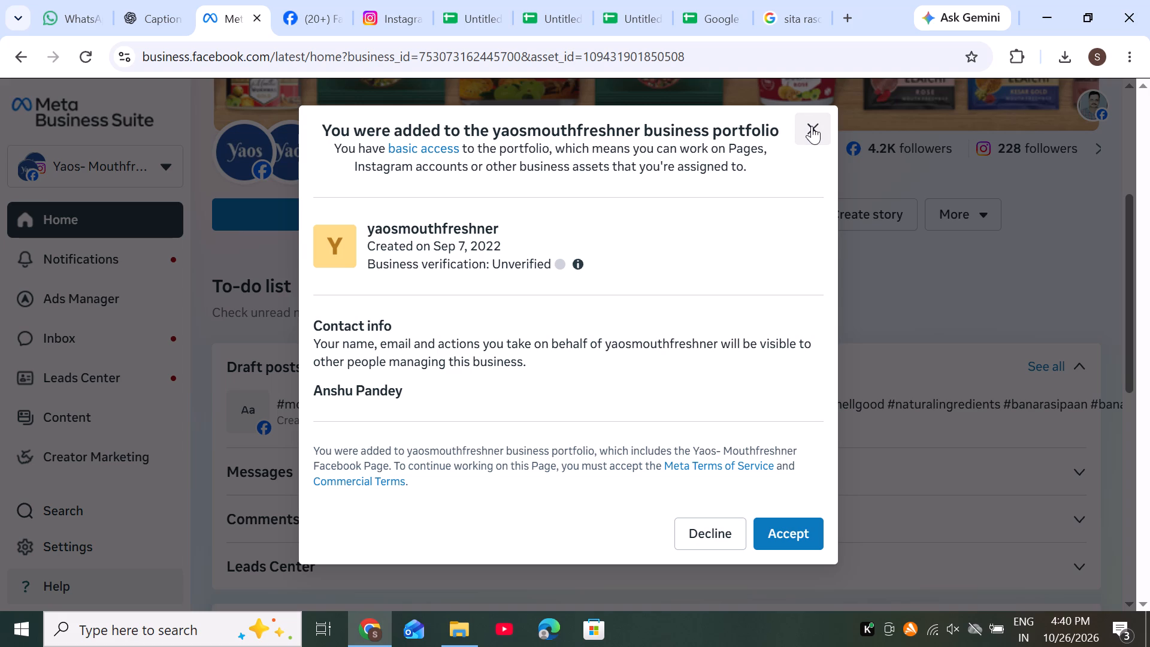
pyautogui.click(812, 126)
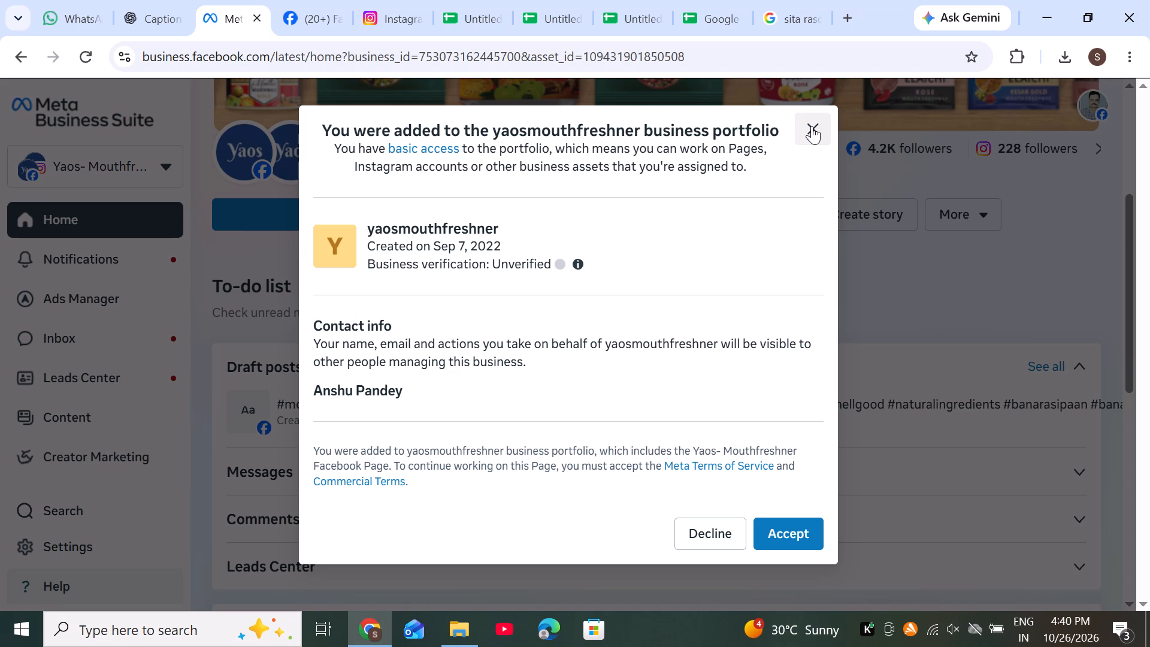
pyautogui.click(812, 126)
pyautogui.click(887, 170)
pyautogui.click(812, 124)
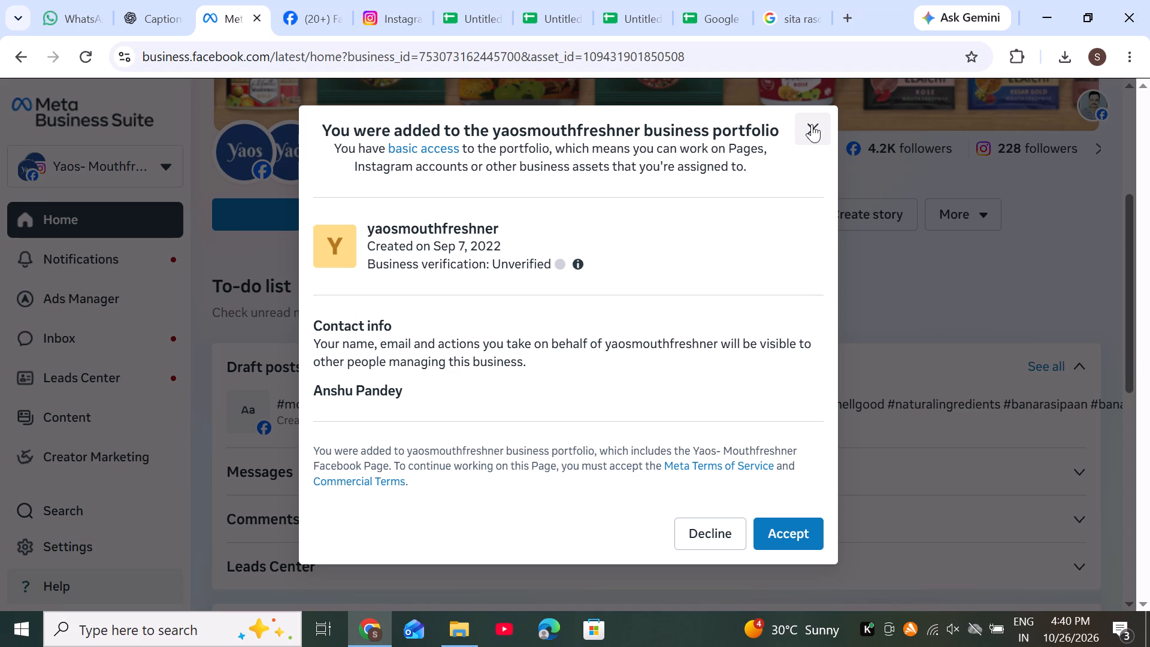
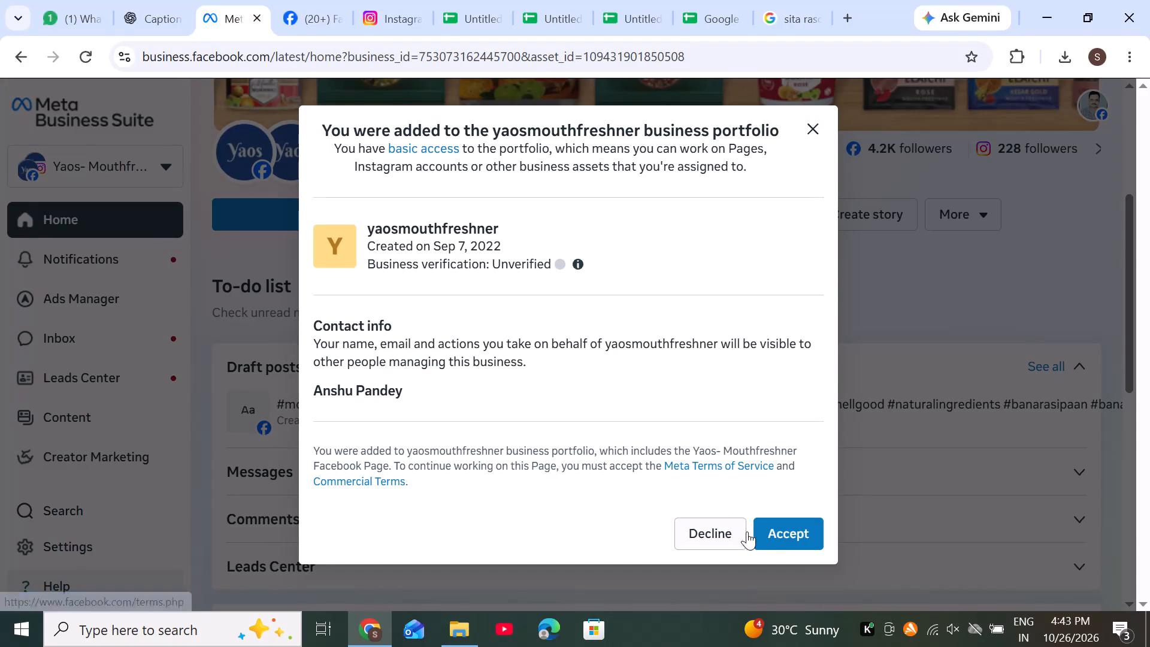
# Accept the notice and terms for access to the yaosmouthfreshner business portfolio.
pyautogui.click(779, 537)
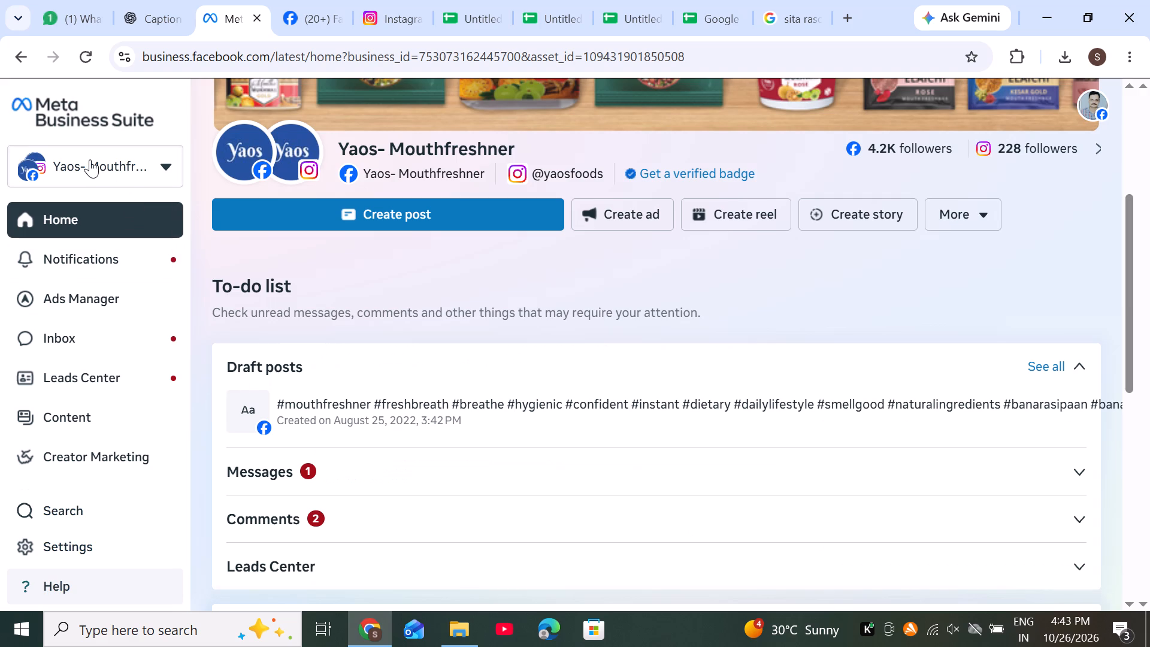
# Open the list of available business portfolios and assets from the current Yaos- Mouthfreshner account.
pyautogui.click(90, 159)
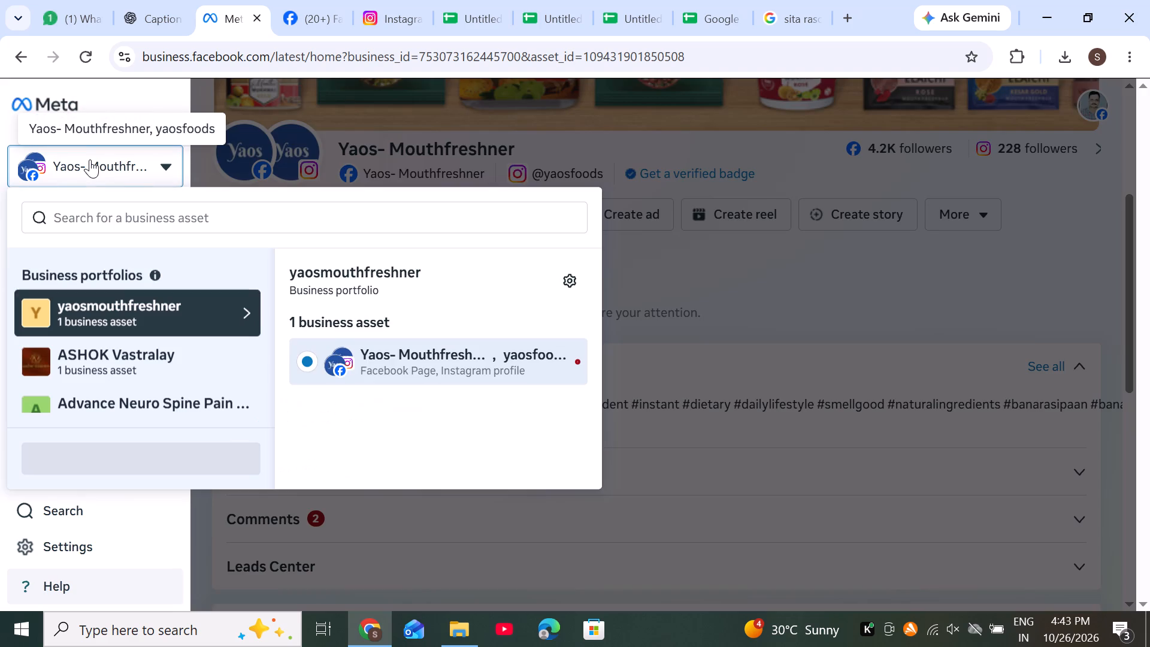
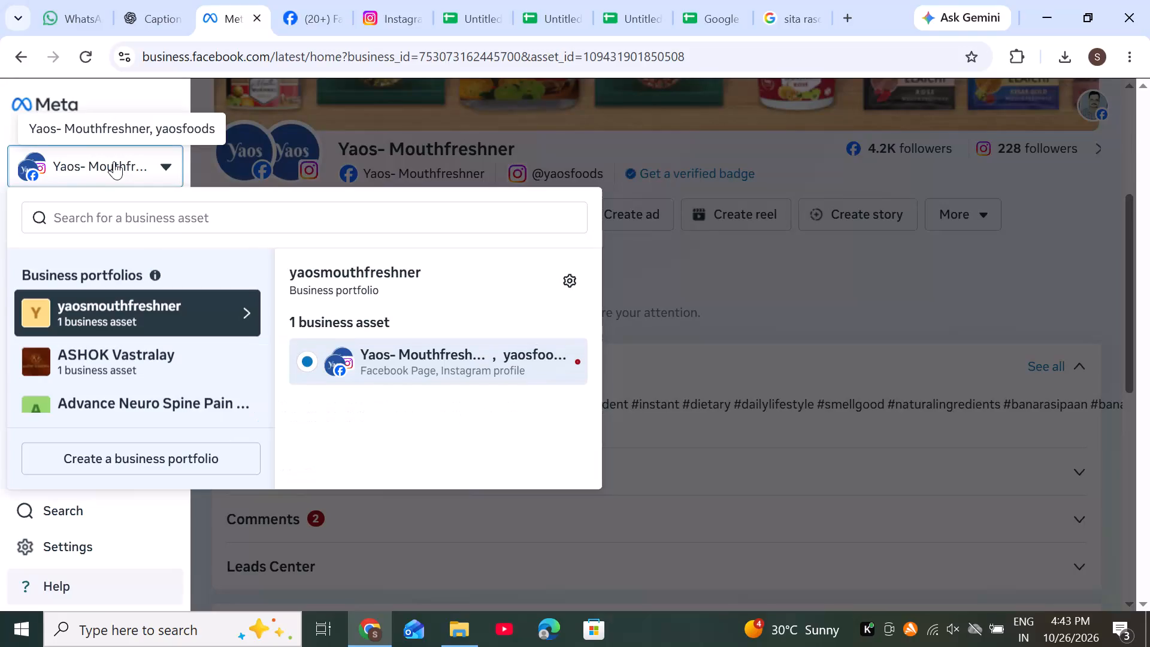
# Search the business portfolios and assets for the Roma account.
pyautogui.write('ro')
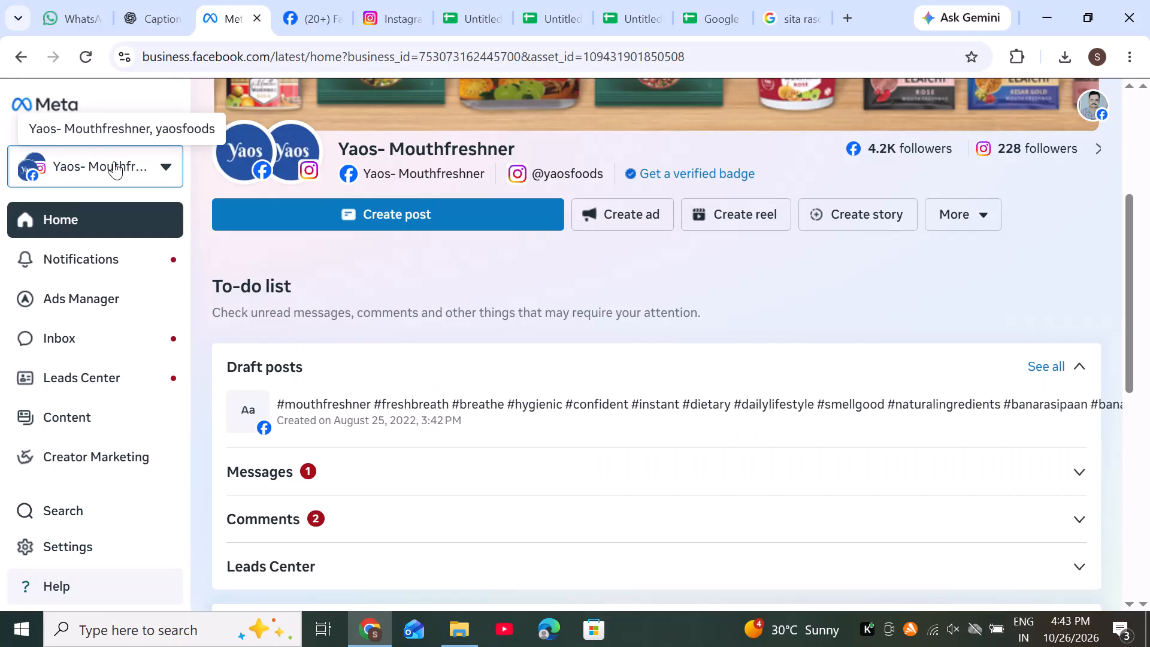
pyautogui.click(108, 161)
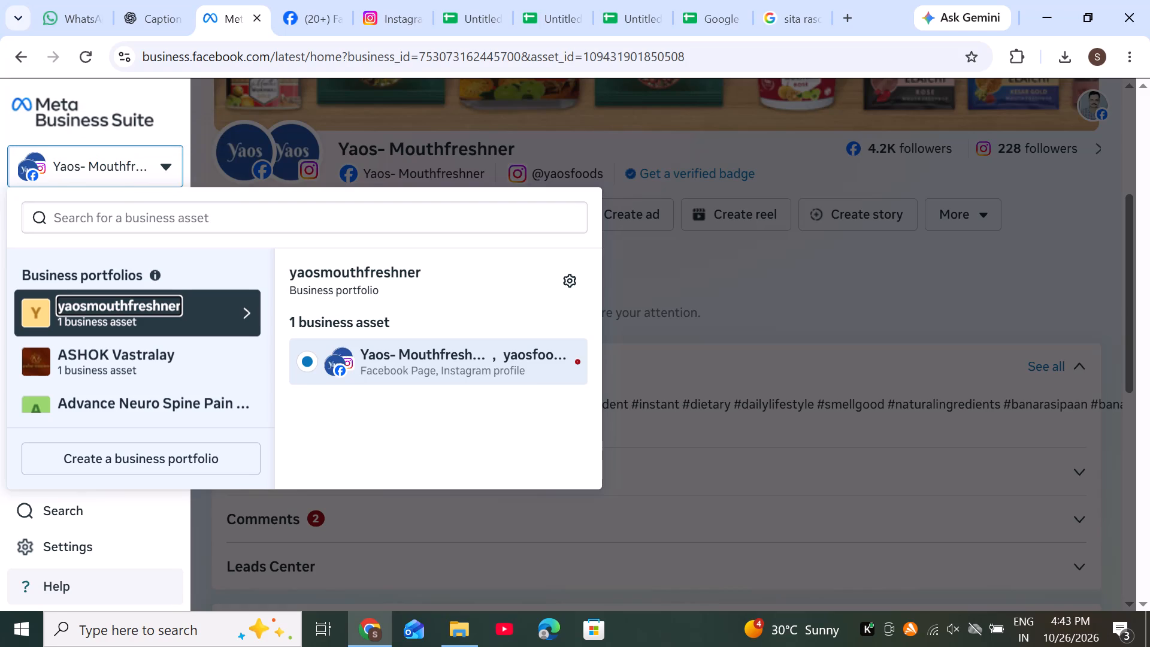
pyautogui.click(131, 217)
pyautogui.press('r')
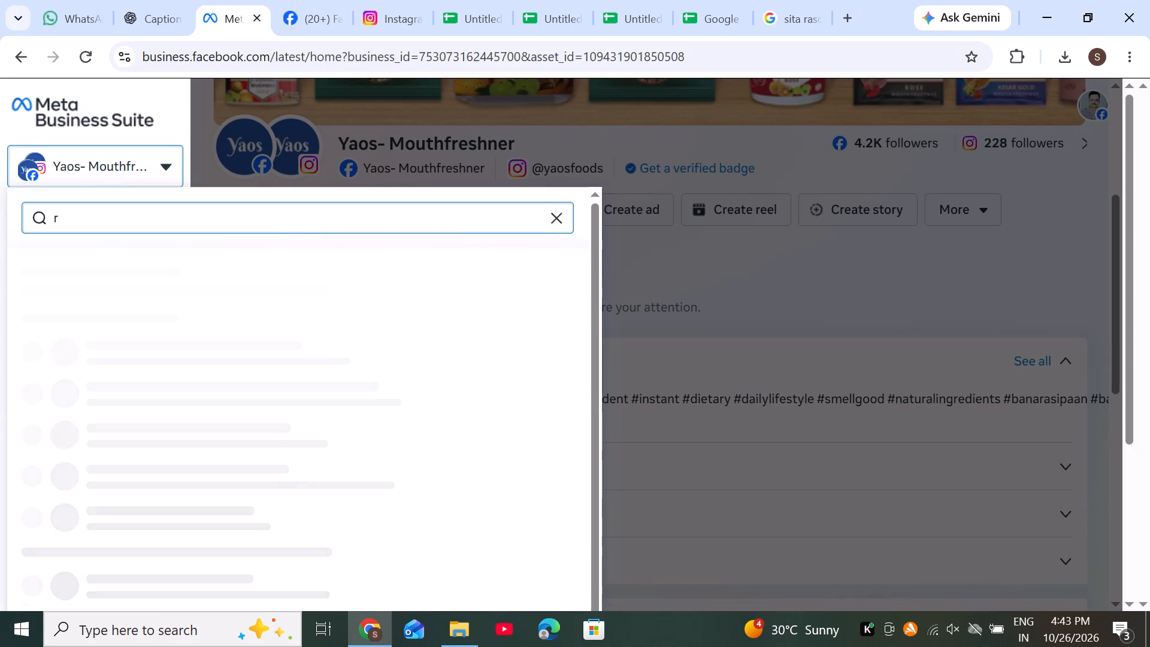
# Complete the account search for "roma" and switch to the Roma Builders Facebook Page.
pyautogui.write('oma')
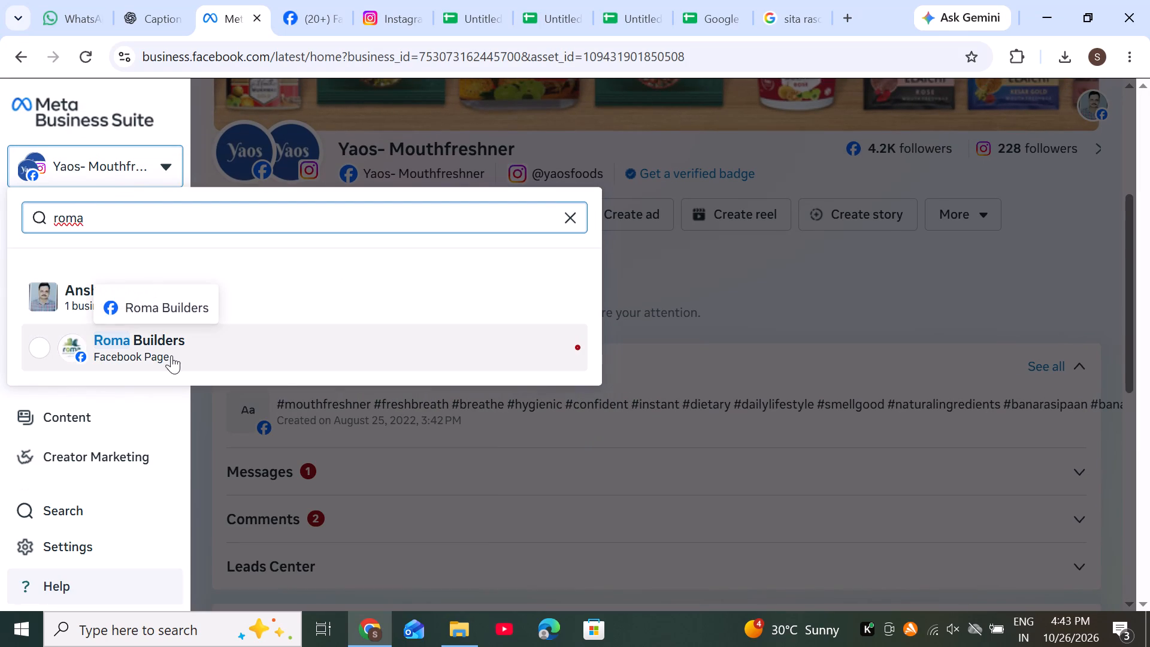
pyautogui.click(171, 352)
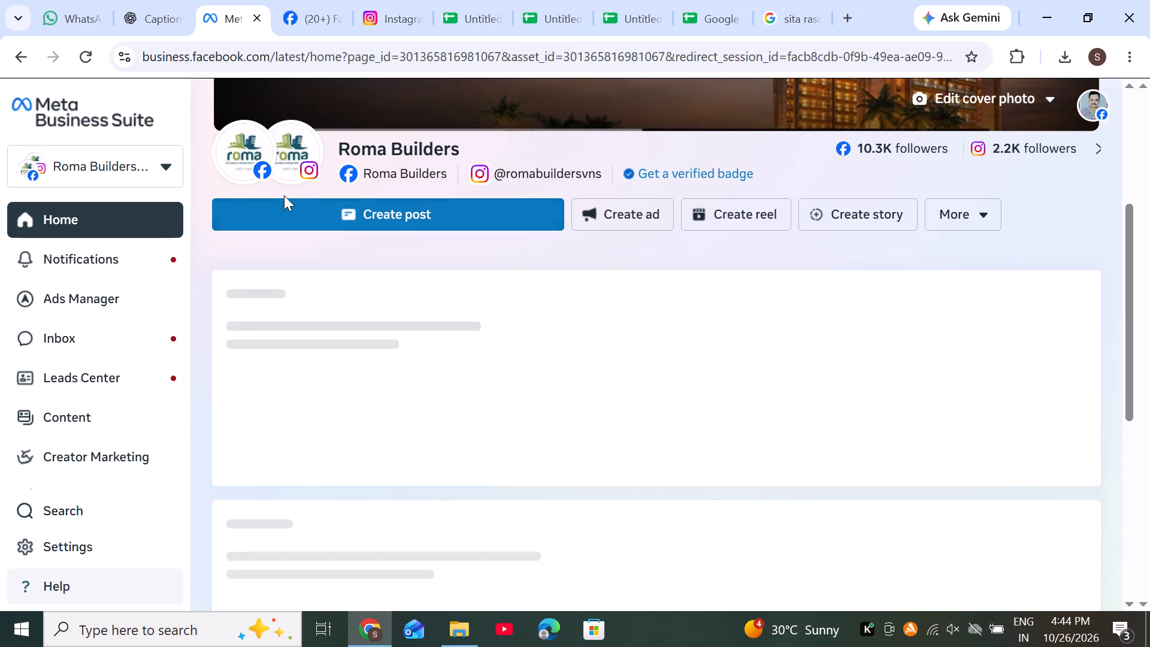
# Start a new Roma Builders post and add today's "Starting at 94.27 Lakh" tower image from the Downloads folder.
pyautogui.click(318, 209)
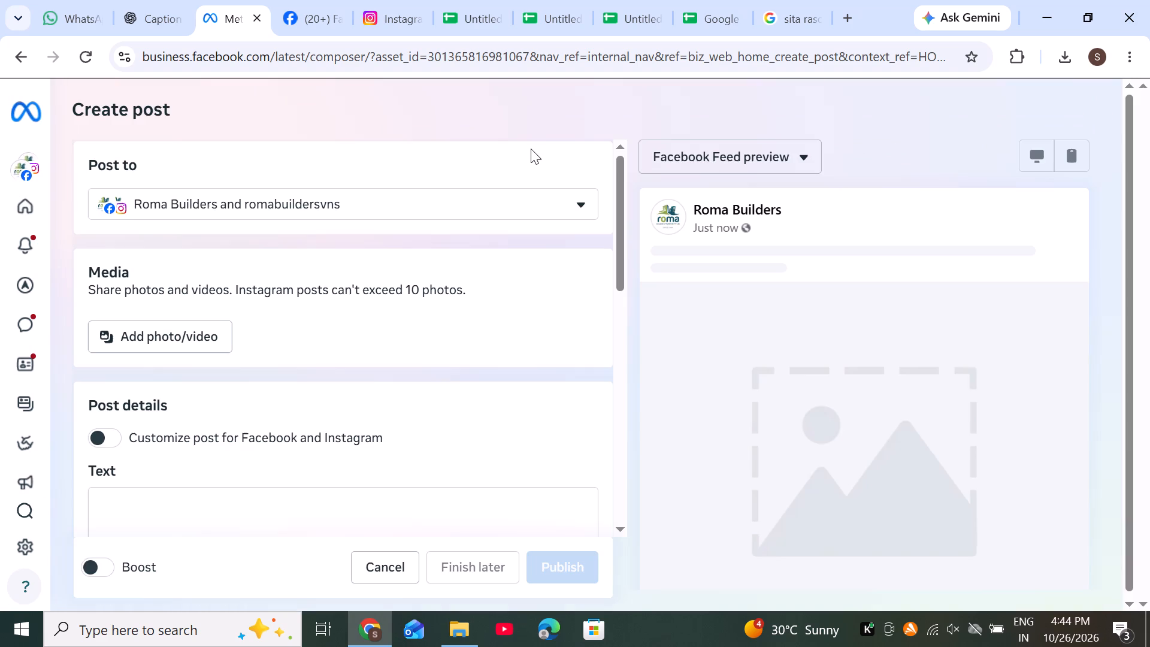
pyautogui.click(122, 330)
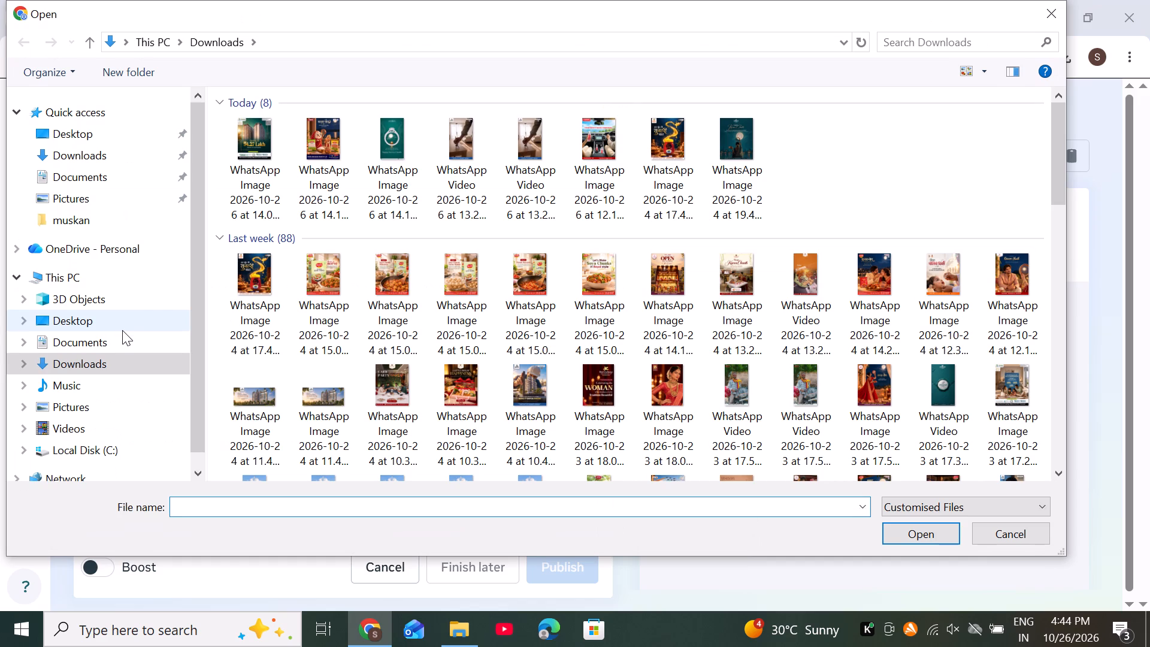
pyautogui.doubleClick(252, 146)
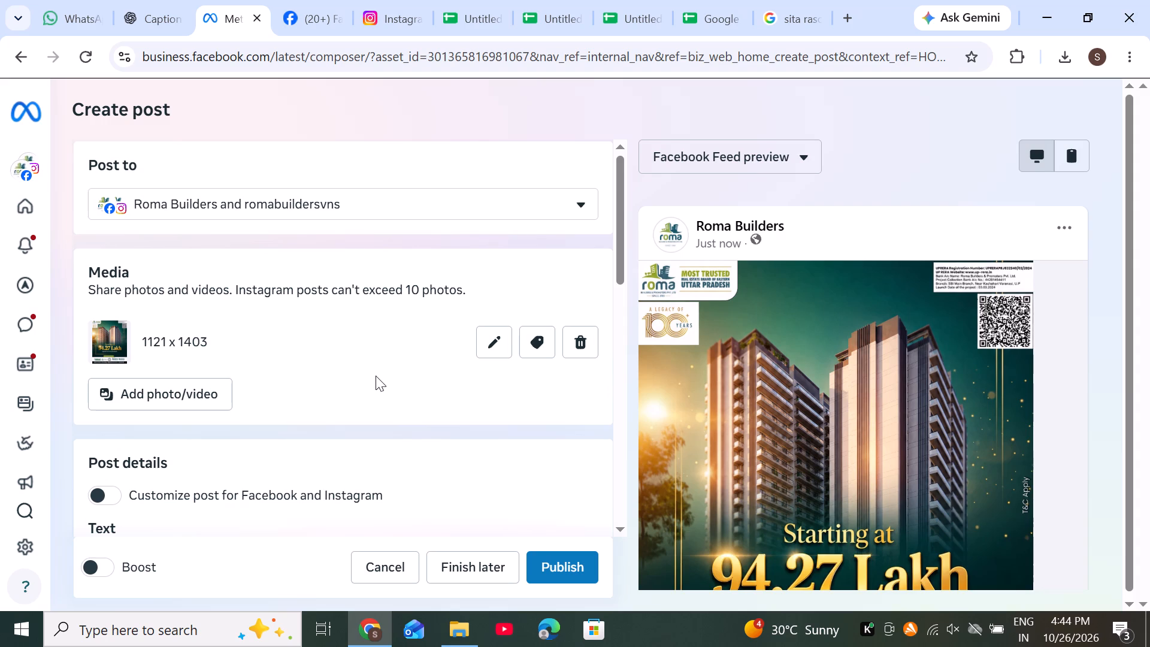
# Add the Roma Builders caption with site address, helpline, email and YouTube subscription link to the post text.
pyautogui.hscroll(1, 376, 376)
pyautogui.scroll(-2, 767, 434)
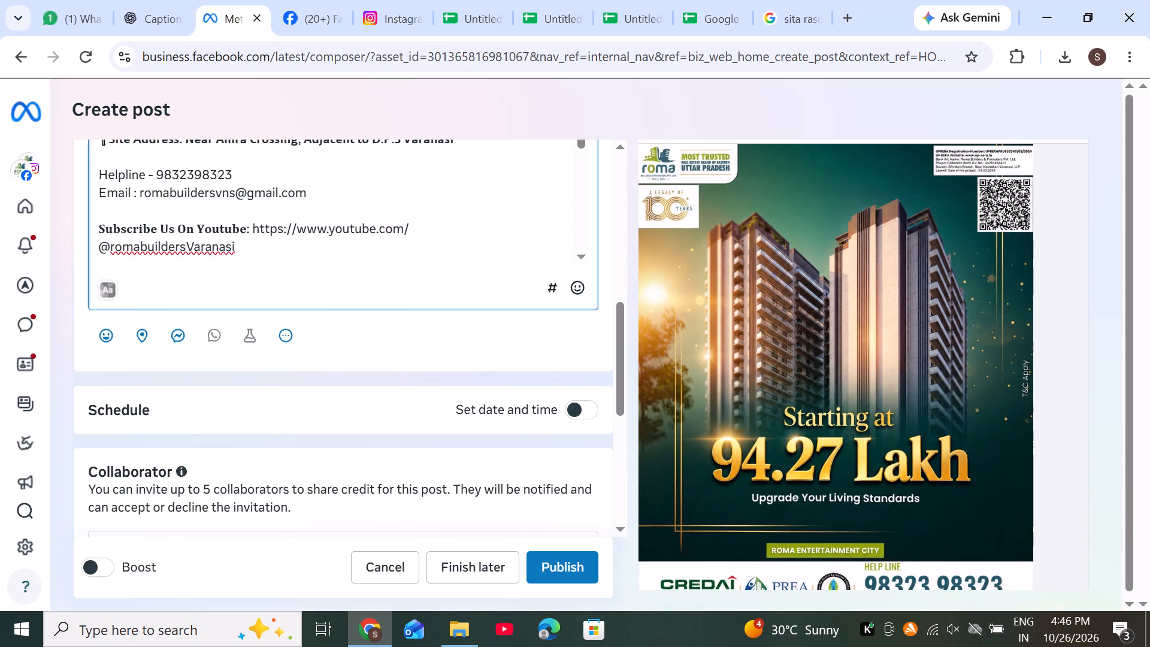